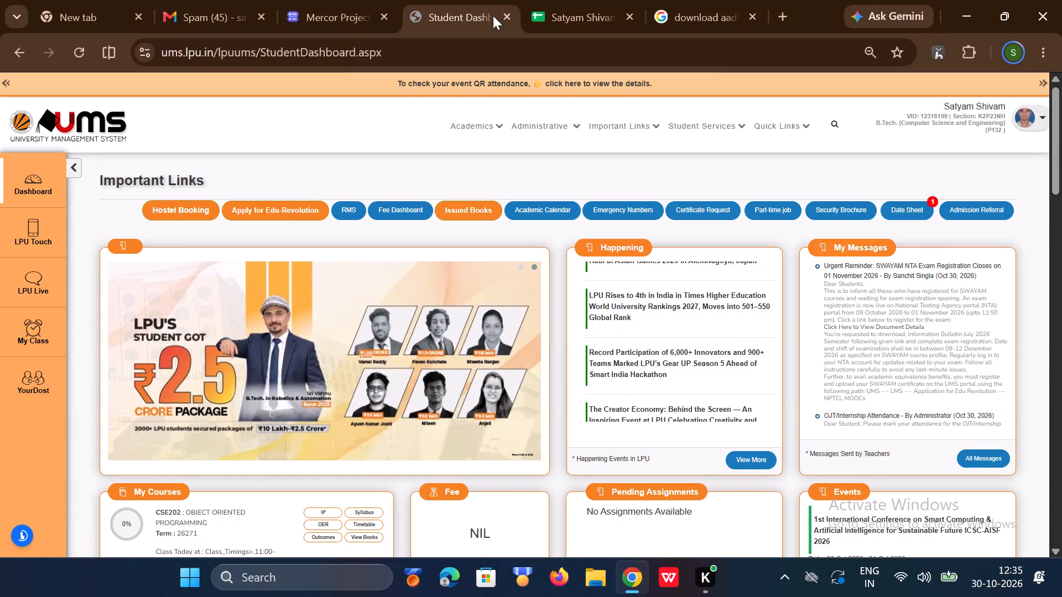
# Close the university Student Dashboard page and bring up the leads spreadsheet.
pyautogui.click(504, 15)
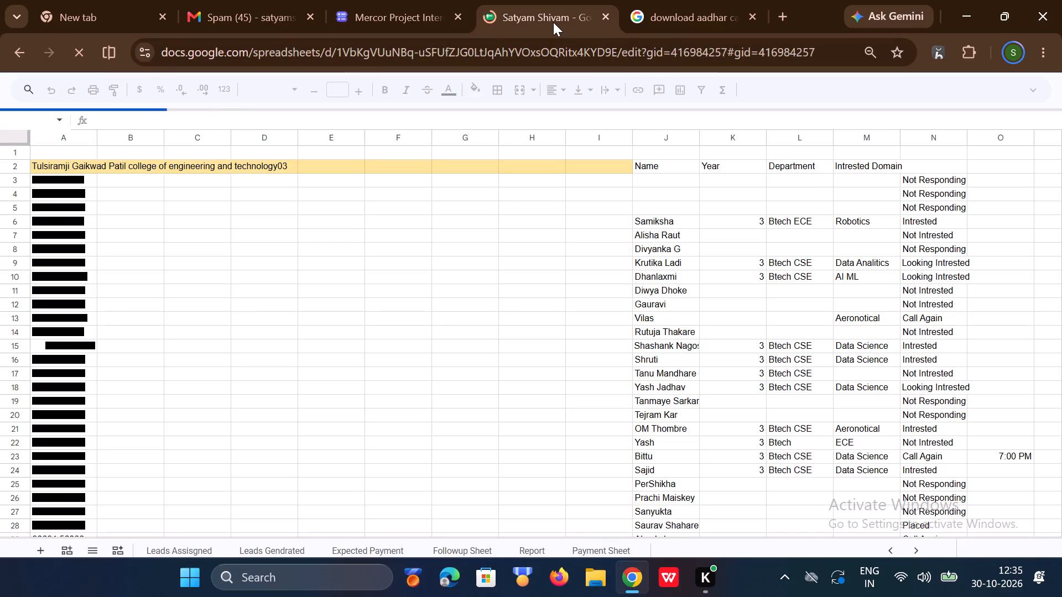
# Look through the lead rows of the Leads Assissgned sheet down to the last filled rows and their status and agent columns.
pyautogui.scroll(-3, 408, 348)
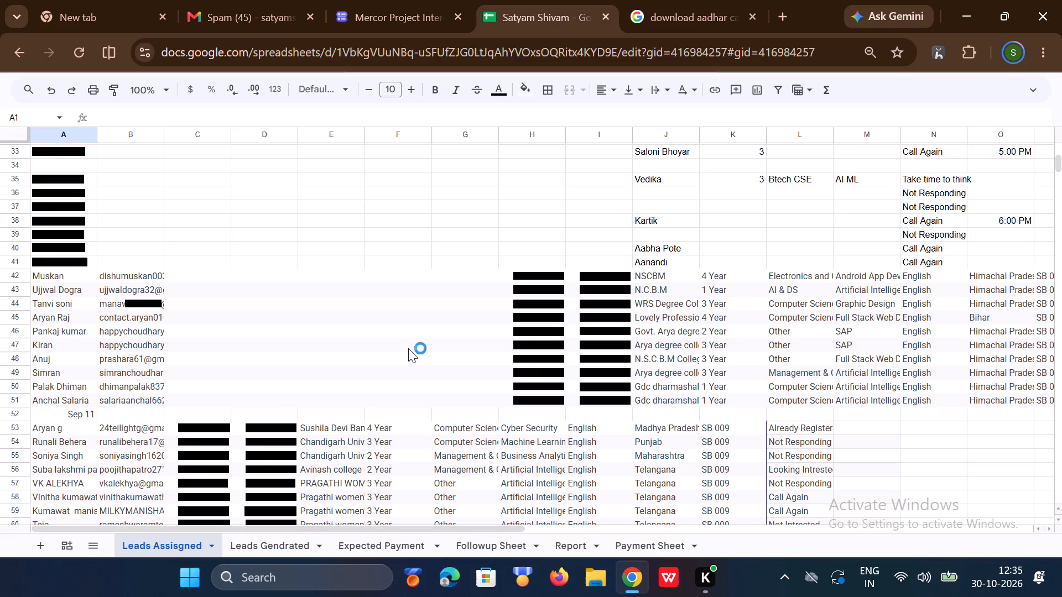
pyautogui.scroll(-1, 610, 428)
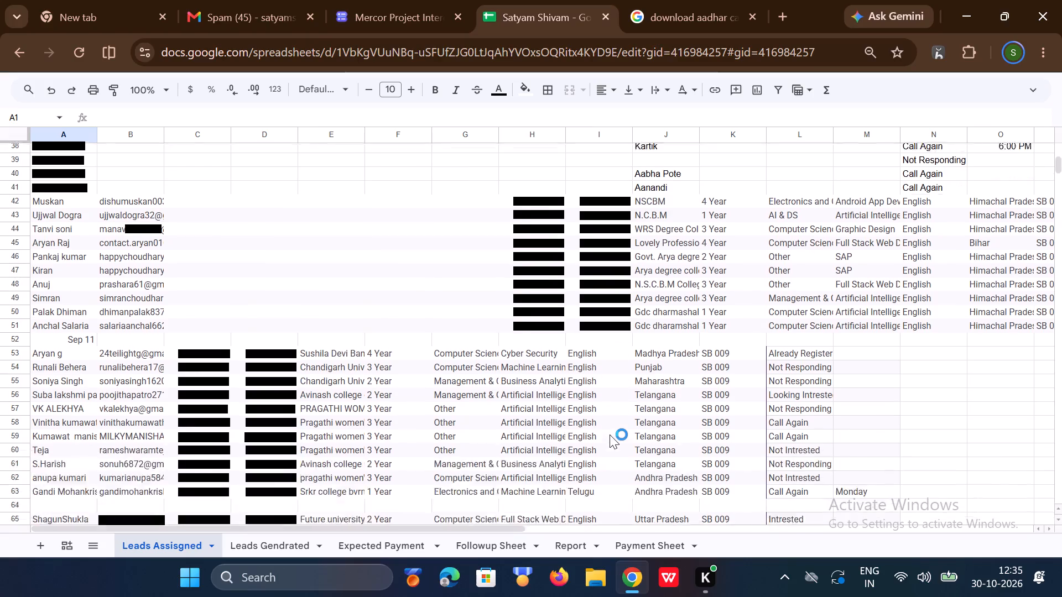
pyautogui.scroll(-3, 610, 434)
pyautogui.scroll(-1, 751, 446)
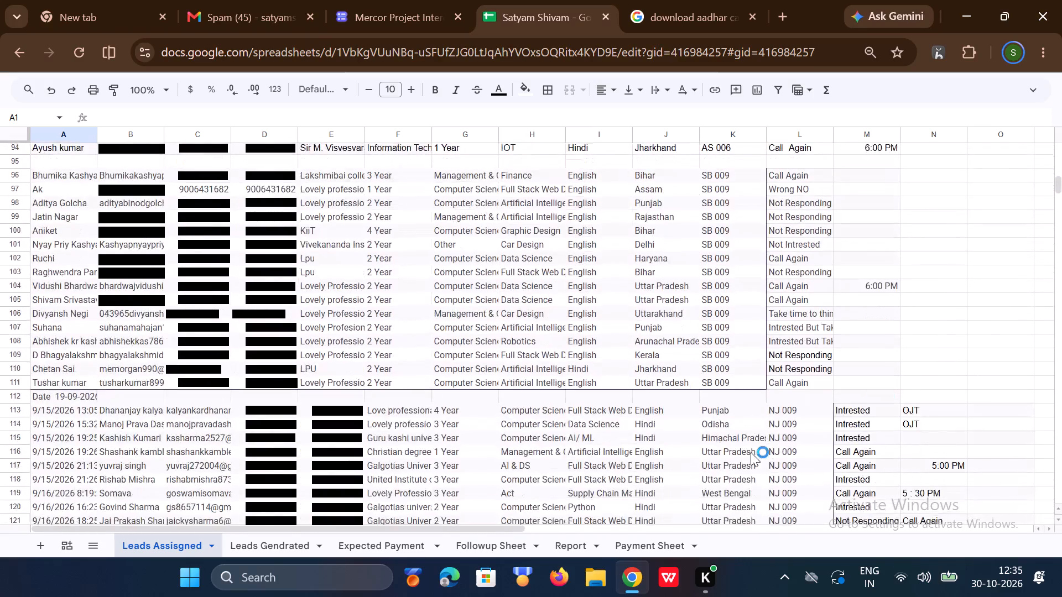
pyautogui.scroll(-4, 751, 452)
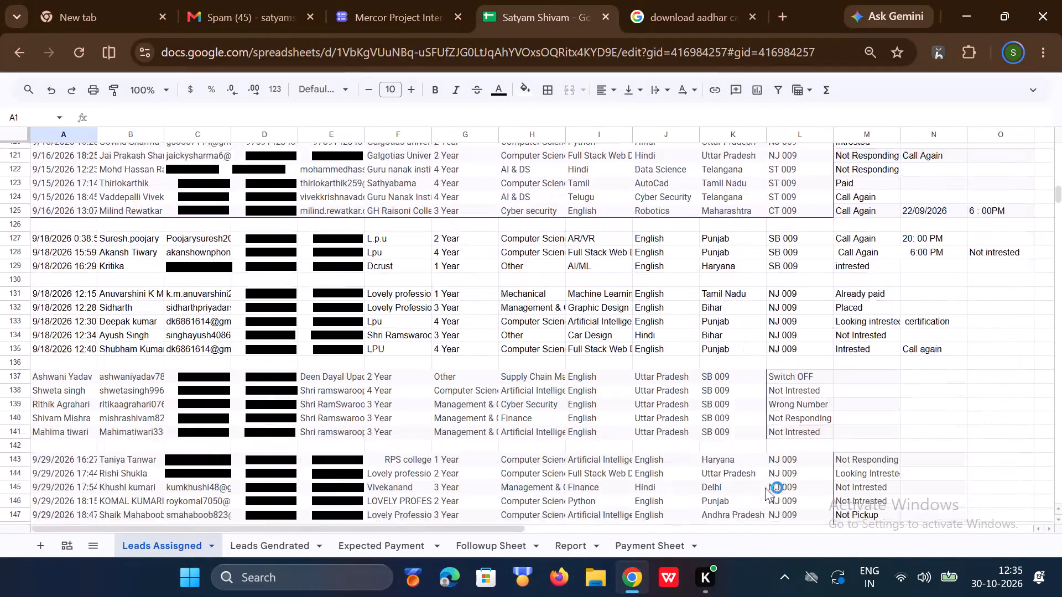
pyautogui.scroll(-1, 765, 488)
pyautogui.scroll(-1, 823, 462)
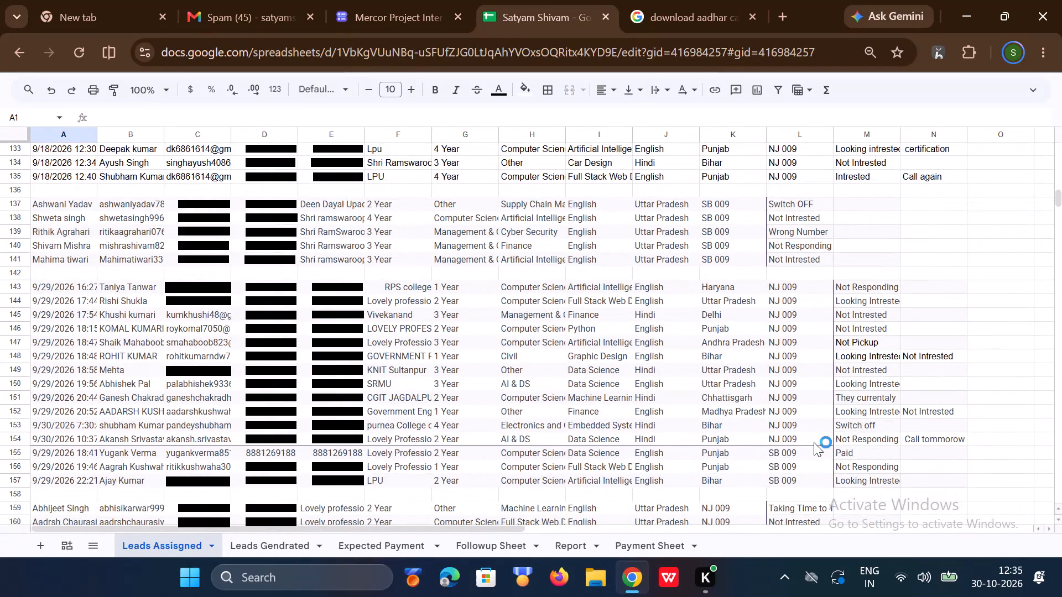
pyautogui.click(814, 436)
pyautogui.click(749, 432)
pyautogui.scroll(-1, 749, 432)
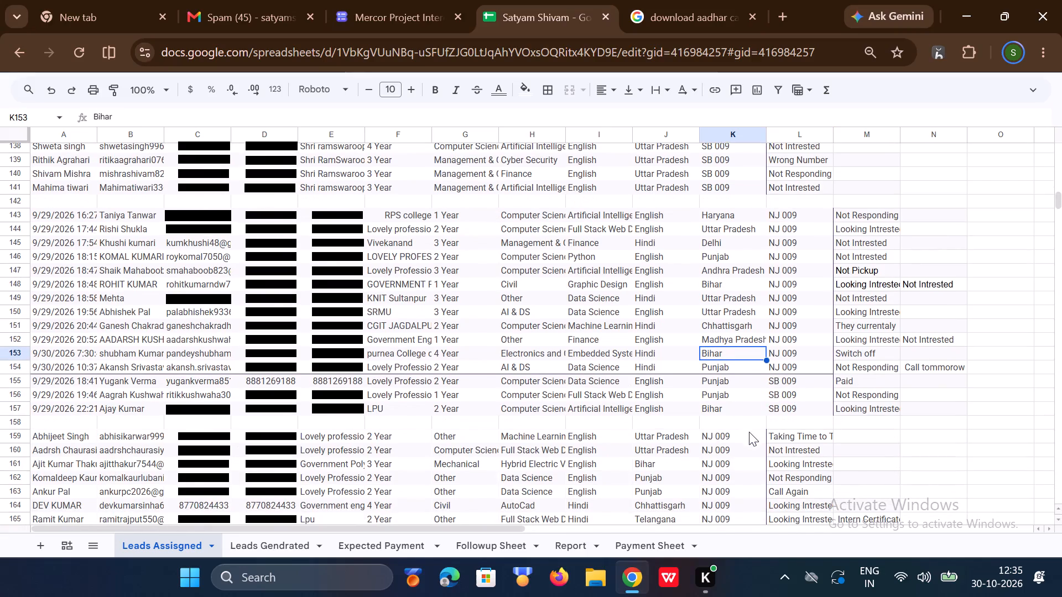
pyautogui.scroll(-3, 753, 443)
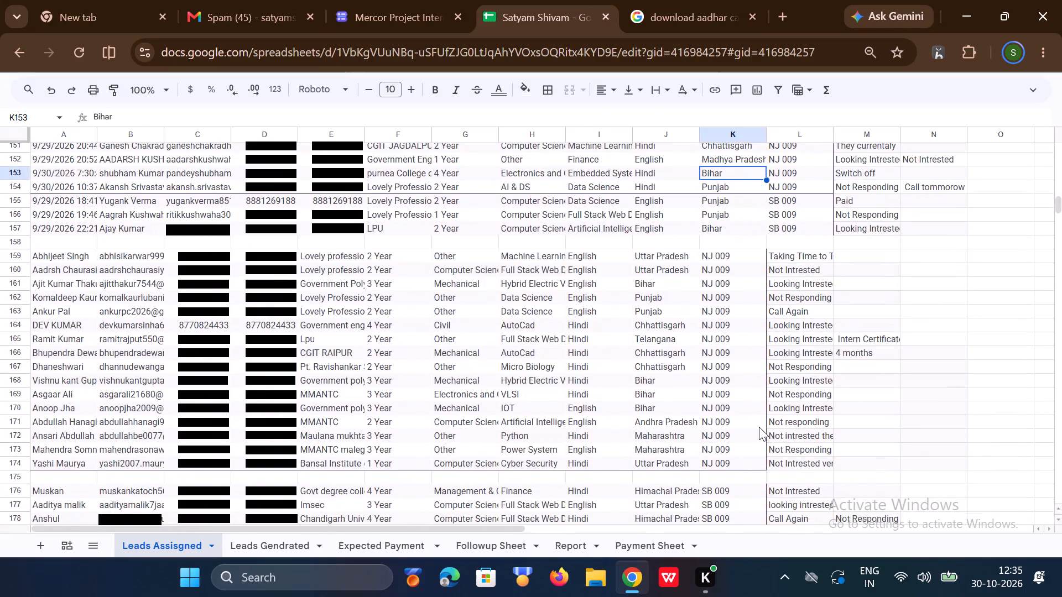
pyautogui.scroll(-3, 759, 427)
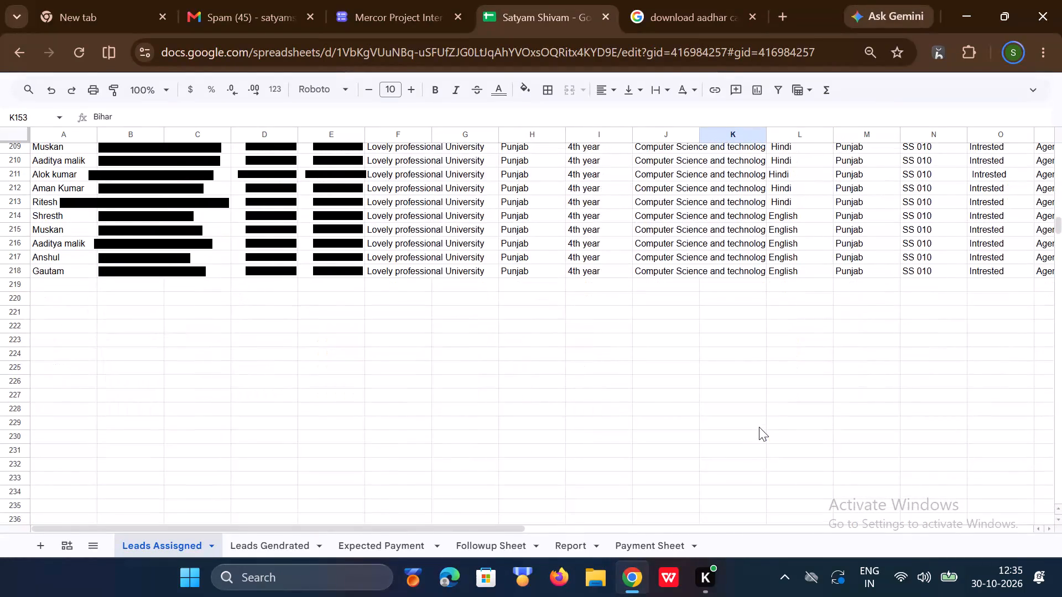
pyautogui.scroll(2, 759, 427)
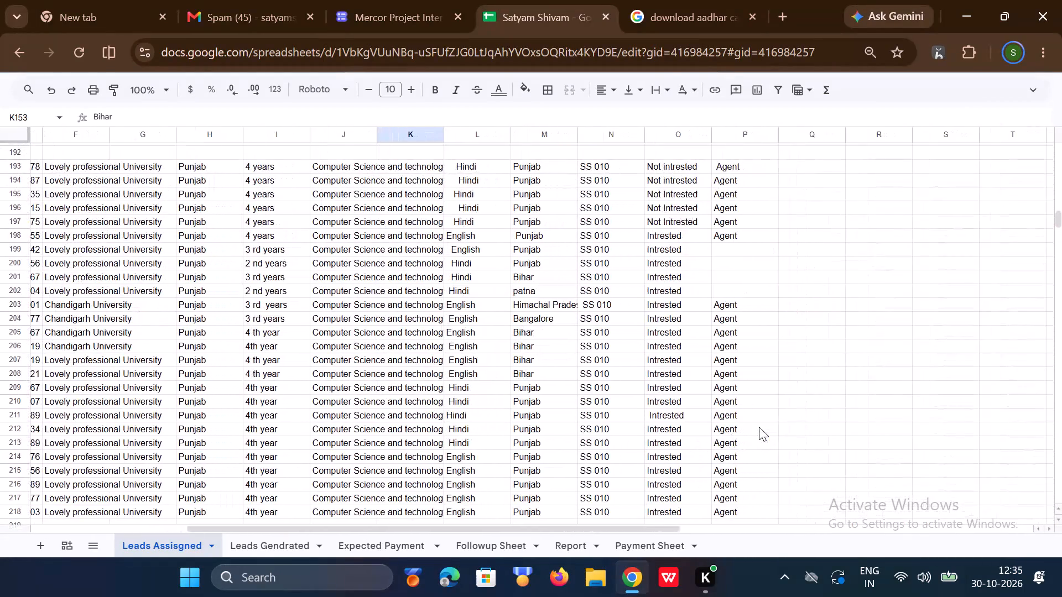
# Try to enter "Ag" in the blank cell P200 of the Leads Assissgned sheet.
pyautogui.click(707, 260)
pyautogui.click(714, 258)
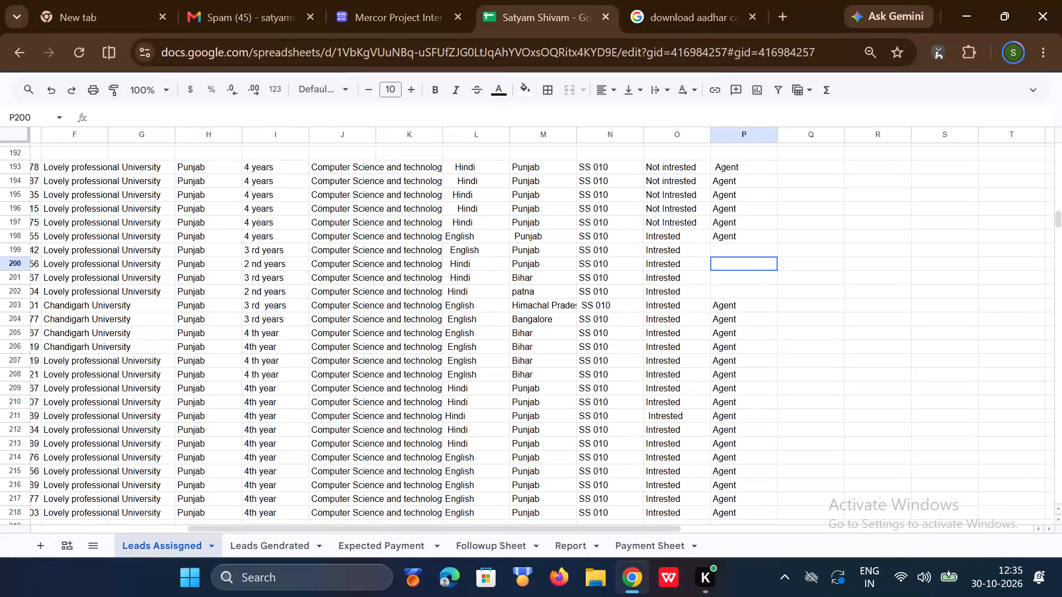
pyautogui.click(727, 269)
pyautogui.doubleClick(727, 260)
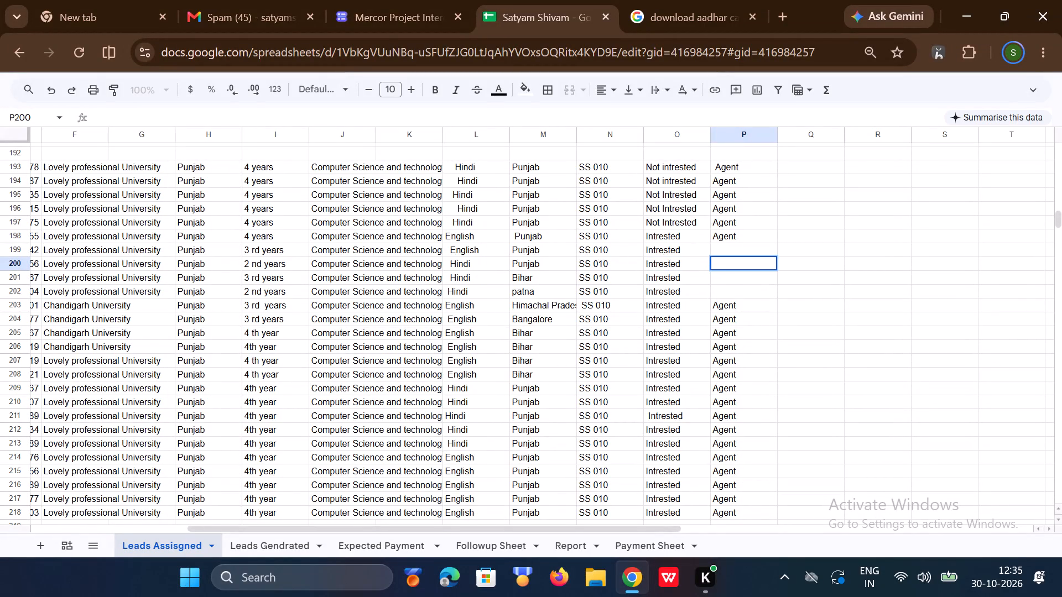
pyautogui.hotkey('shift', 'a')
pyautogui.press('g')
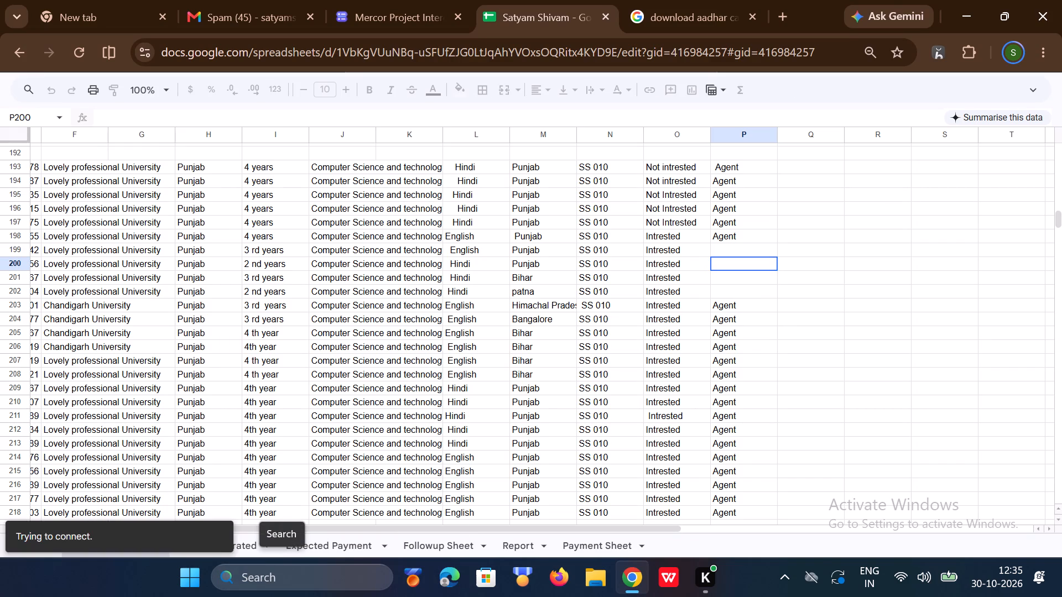
# Check the Wi-Fi connection in the system's quick settings and return to the spreadsheet.
pyautogui.click(892, 579)
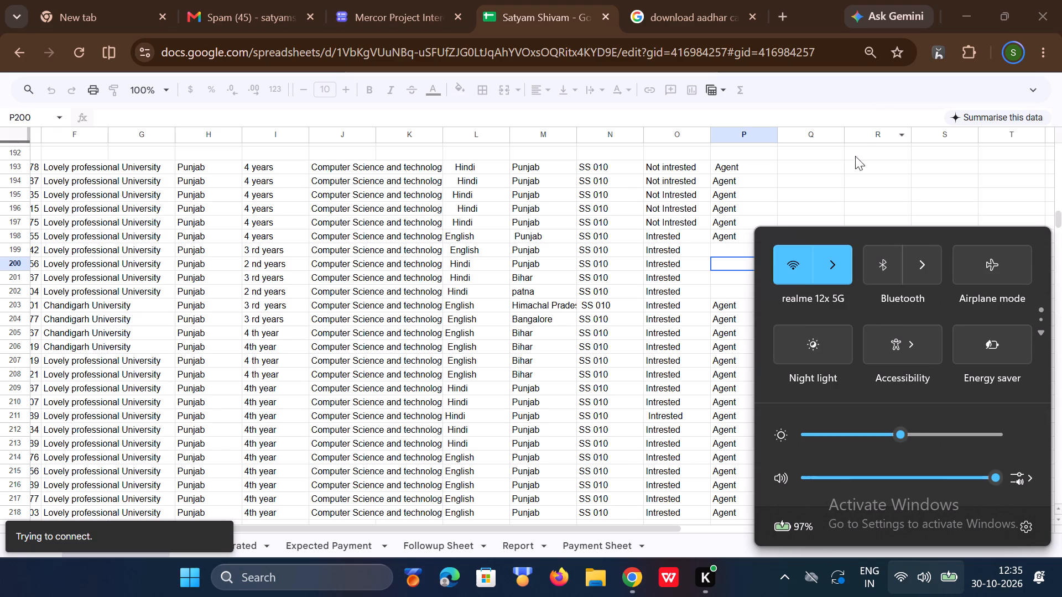
pyautogui.click(845, 174)
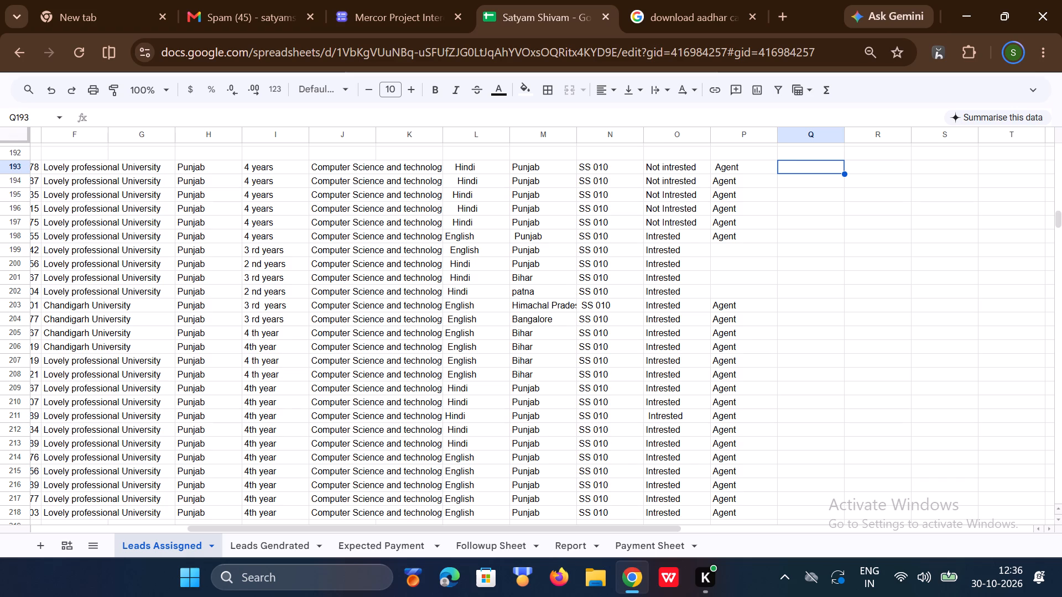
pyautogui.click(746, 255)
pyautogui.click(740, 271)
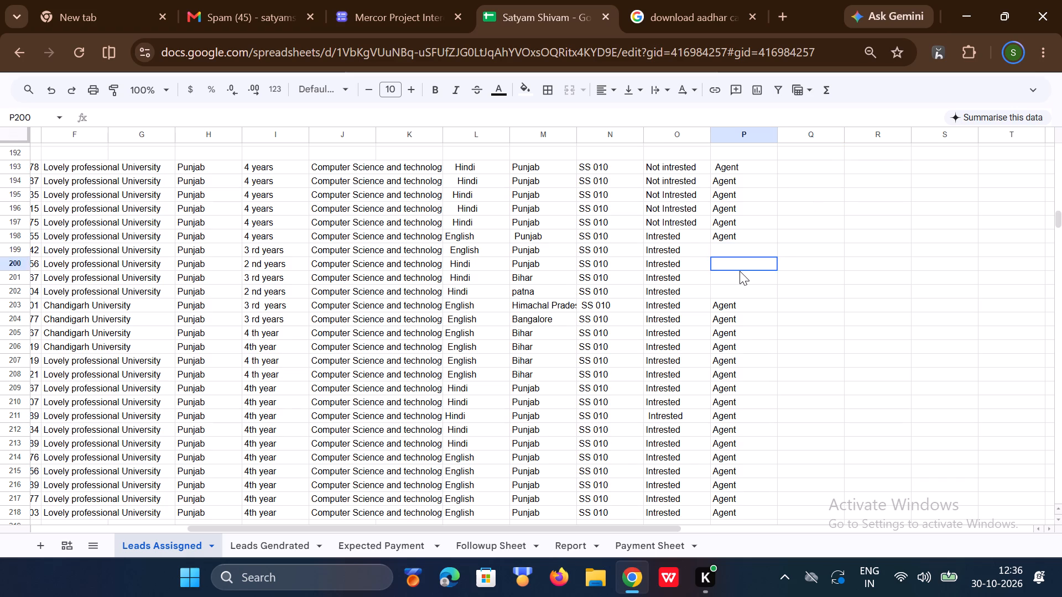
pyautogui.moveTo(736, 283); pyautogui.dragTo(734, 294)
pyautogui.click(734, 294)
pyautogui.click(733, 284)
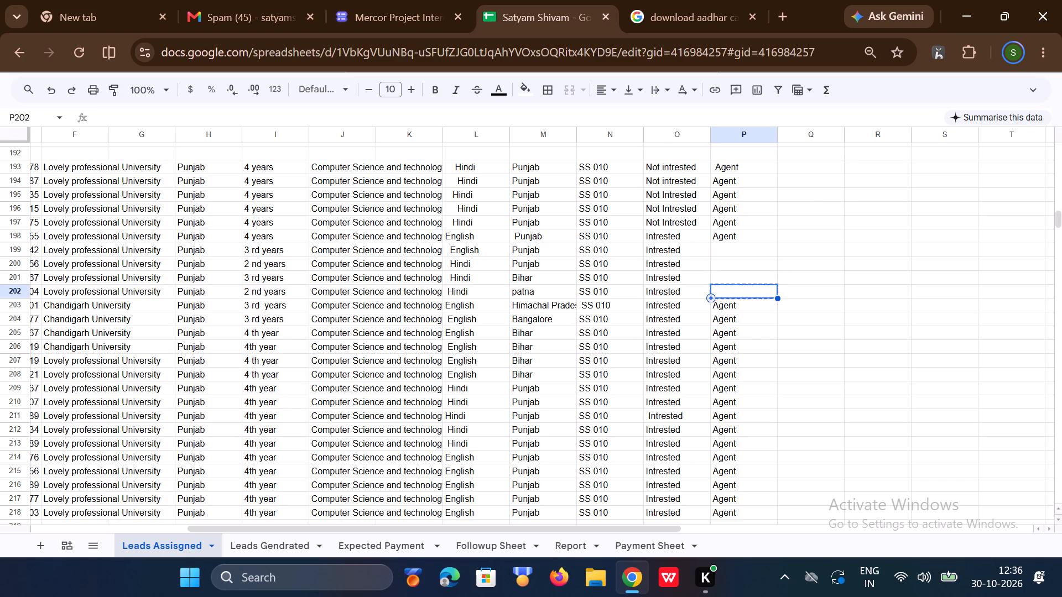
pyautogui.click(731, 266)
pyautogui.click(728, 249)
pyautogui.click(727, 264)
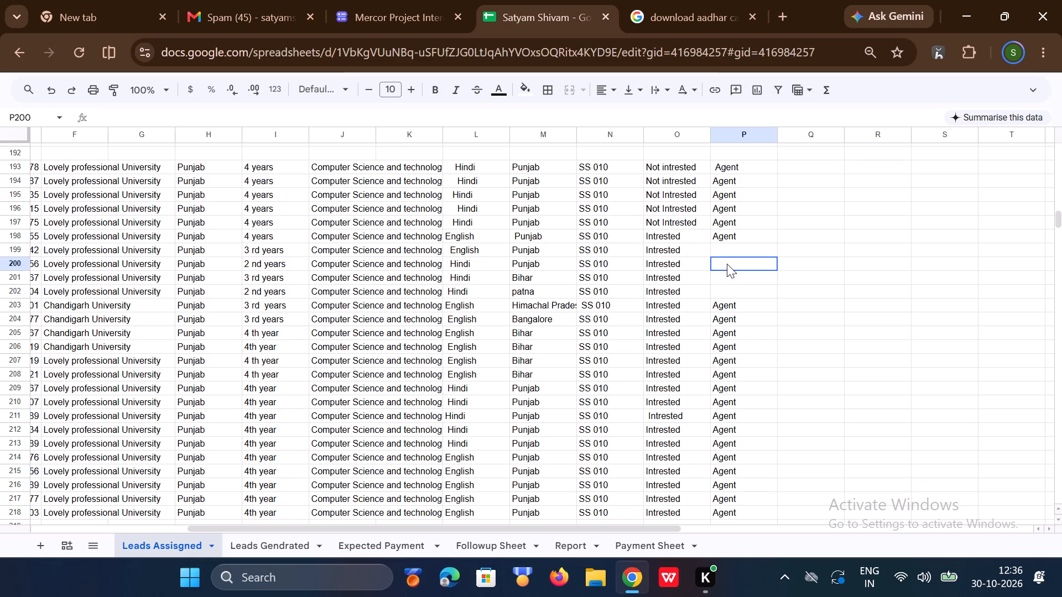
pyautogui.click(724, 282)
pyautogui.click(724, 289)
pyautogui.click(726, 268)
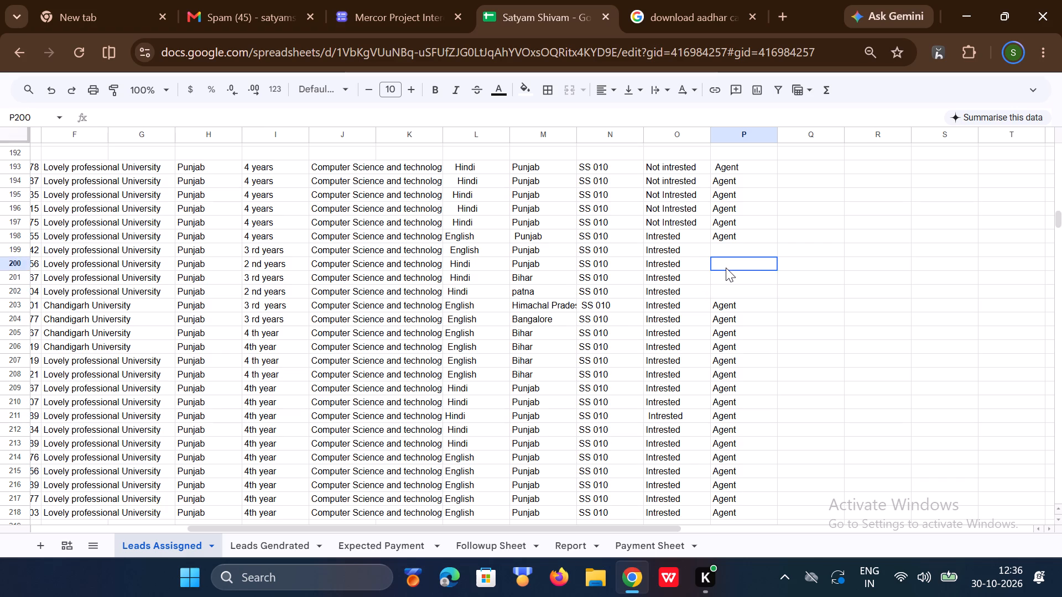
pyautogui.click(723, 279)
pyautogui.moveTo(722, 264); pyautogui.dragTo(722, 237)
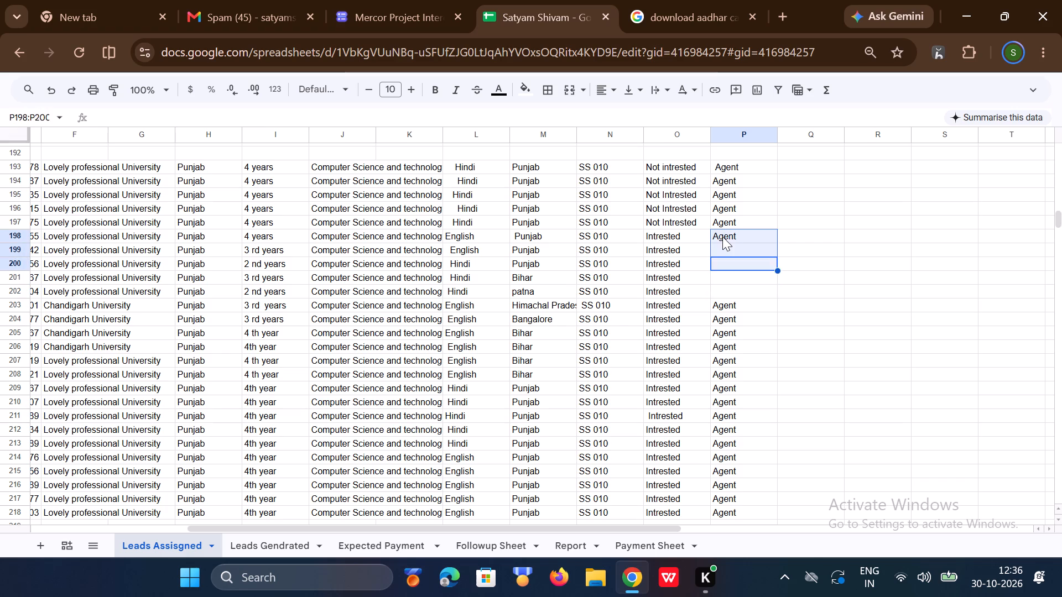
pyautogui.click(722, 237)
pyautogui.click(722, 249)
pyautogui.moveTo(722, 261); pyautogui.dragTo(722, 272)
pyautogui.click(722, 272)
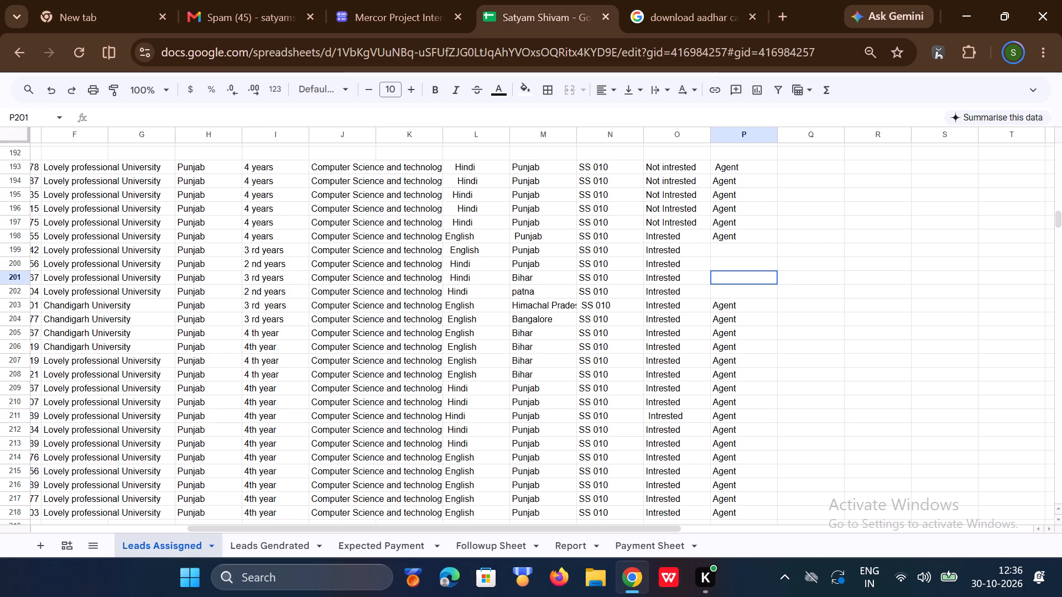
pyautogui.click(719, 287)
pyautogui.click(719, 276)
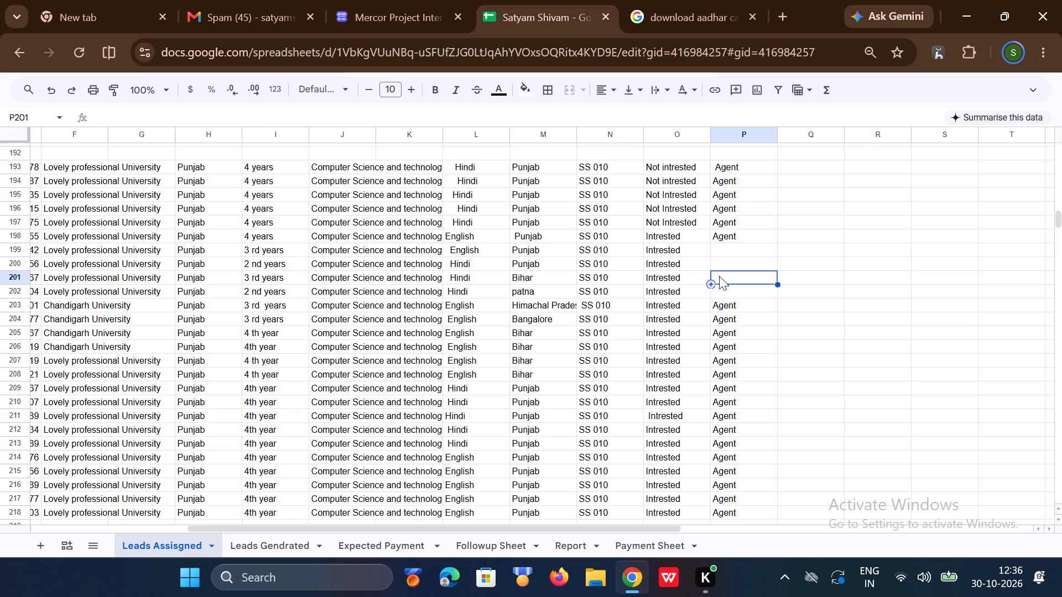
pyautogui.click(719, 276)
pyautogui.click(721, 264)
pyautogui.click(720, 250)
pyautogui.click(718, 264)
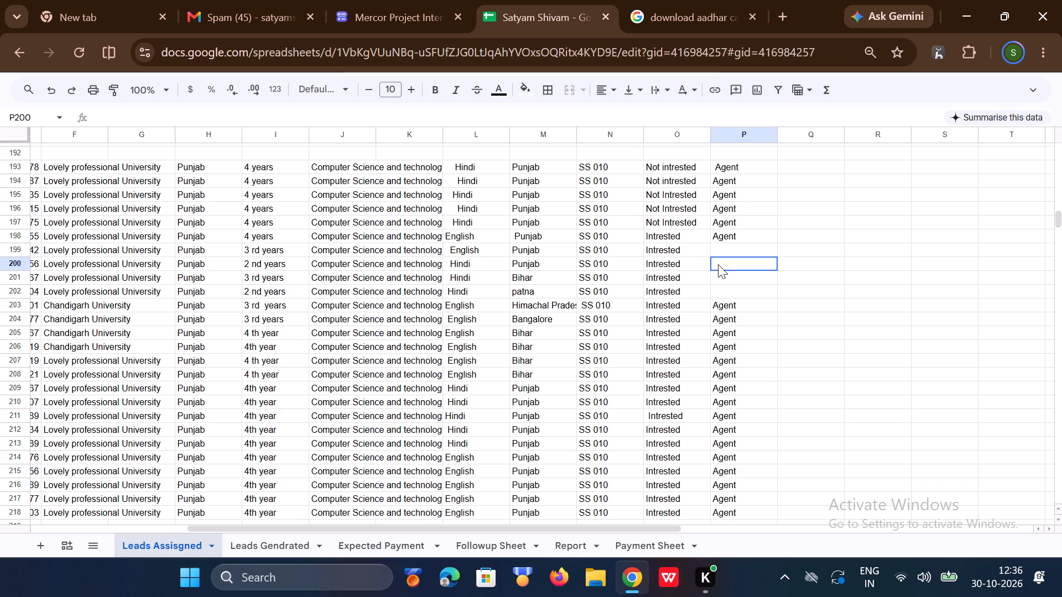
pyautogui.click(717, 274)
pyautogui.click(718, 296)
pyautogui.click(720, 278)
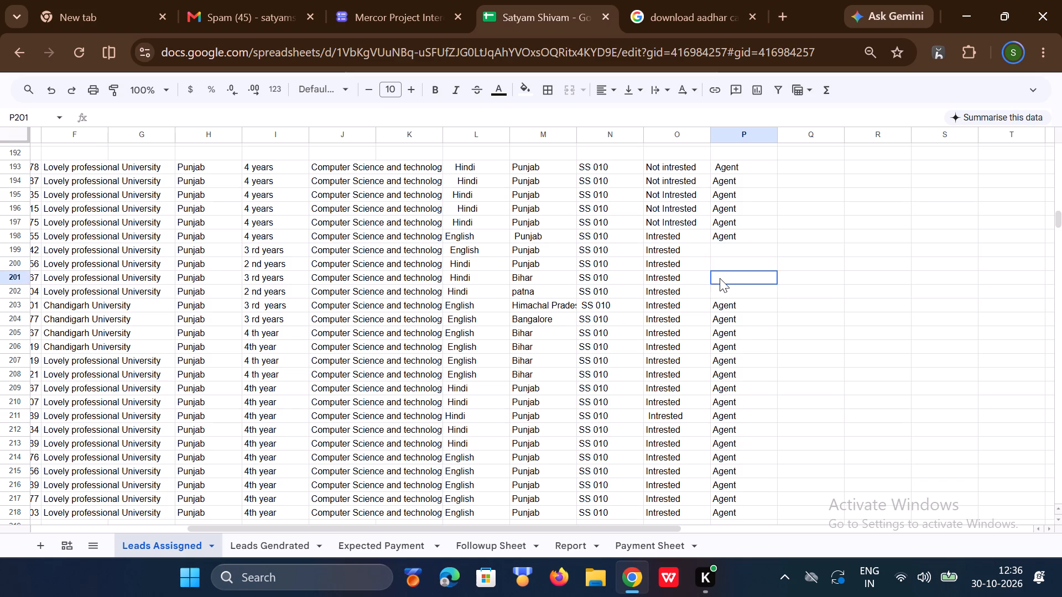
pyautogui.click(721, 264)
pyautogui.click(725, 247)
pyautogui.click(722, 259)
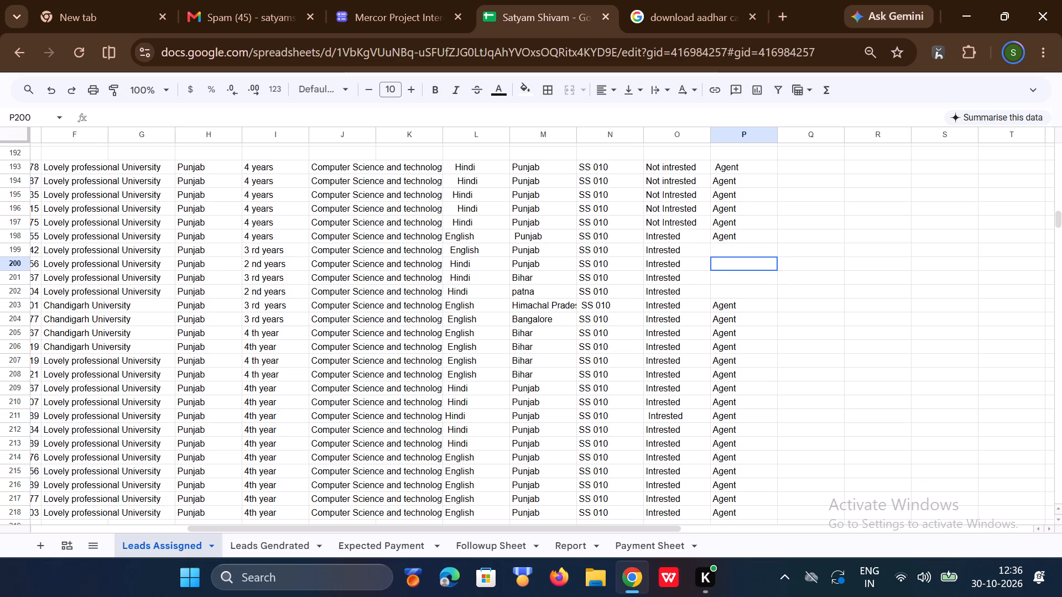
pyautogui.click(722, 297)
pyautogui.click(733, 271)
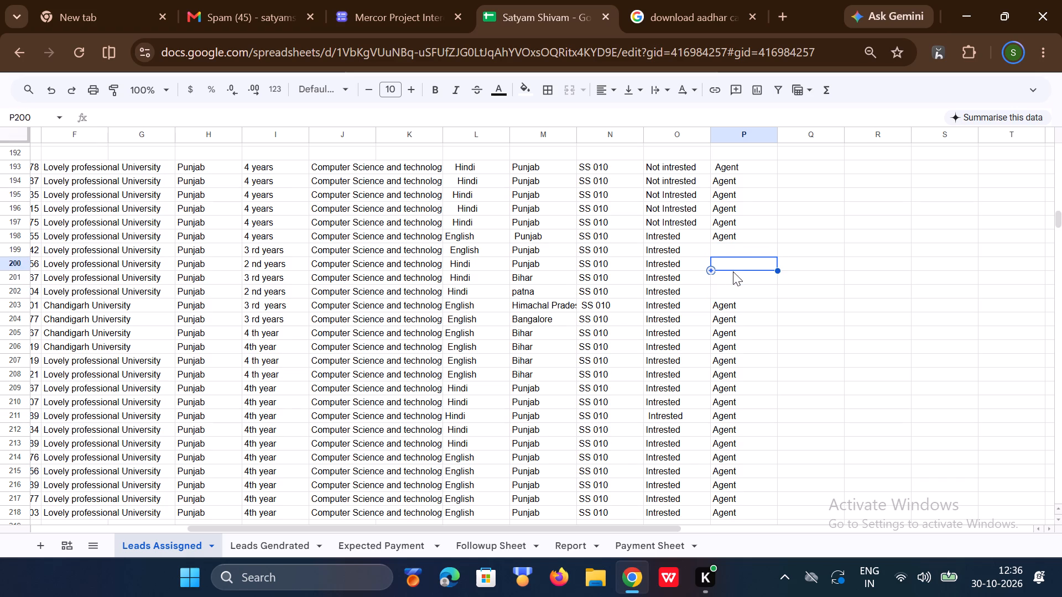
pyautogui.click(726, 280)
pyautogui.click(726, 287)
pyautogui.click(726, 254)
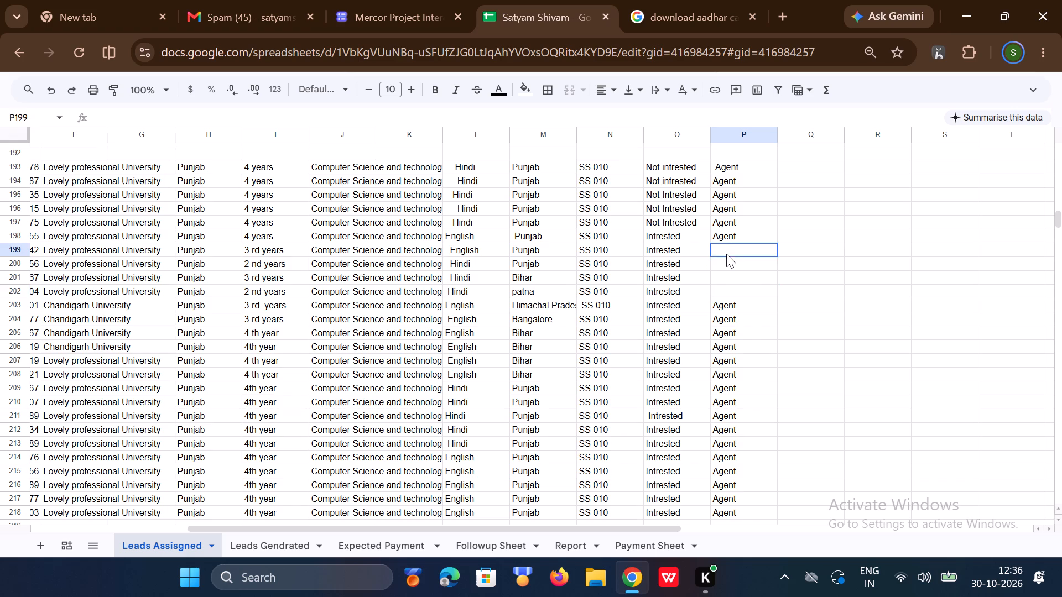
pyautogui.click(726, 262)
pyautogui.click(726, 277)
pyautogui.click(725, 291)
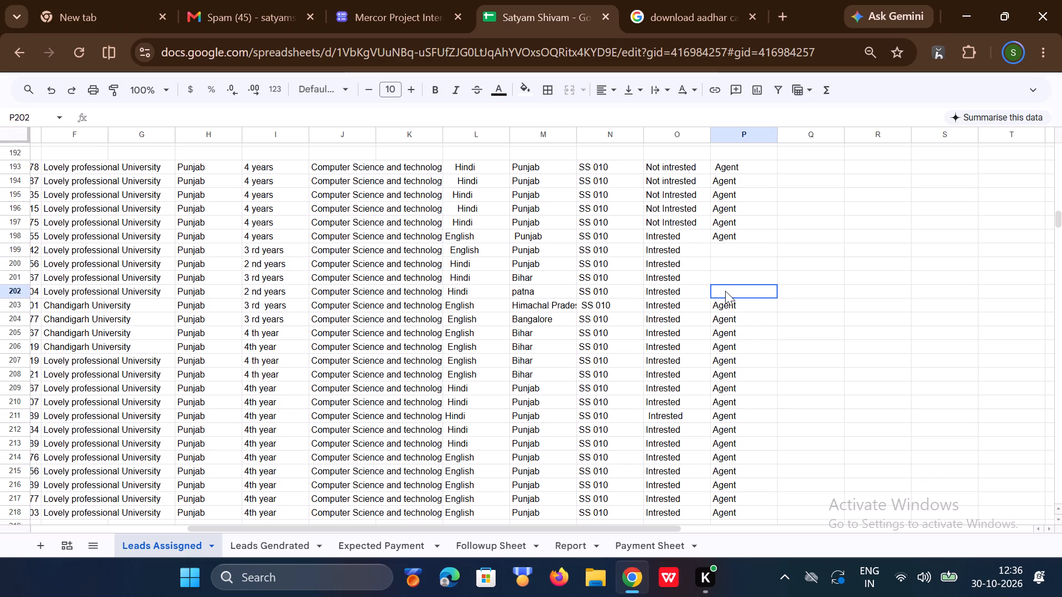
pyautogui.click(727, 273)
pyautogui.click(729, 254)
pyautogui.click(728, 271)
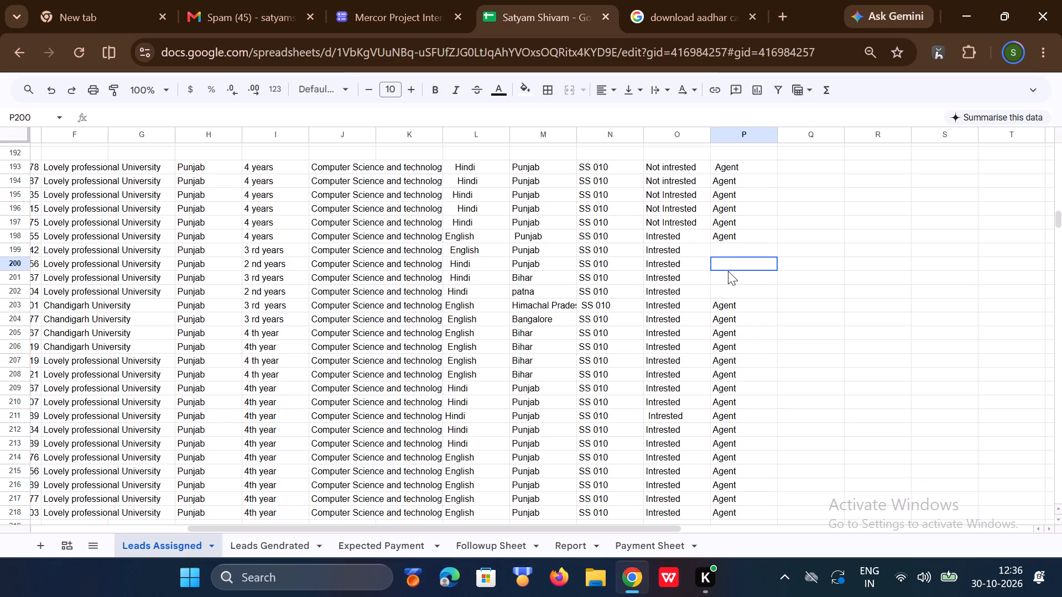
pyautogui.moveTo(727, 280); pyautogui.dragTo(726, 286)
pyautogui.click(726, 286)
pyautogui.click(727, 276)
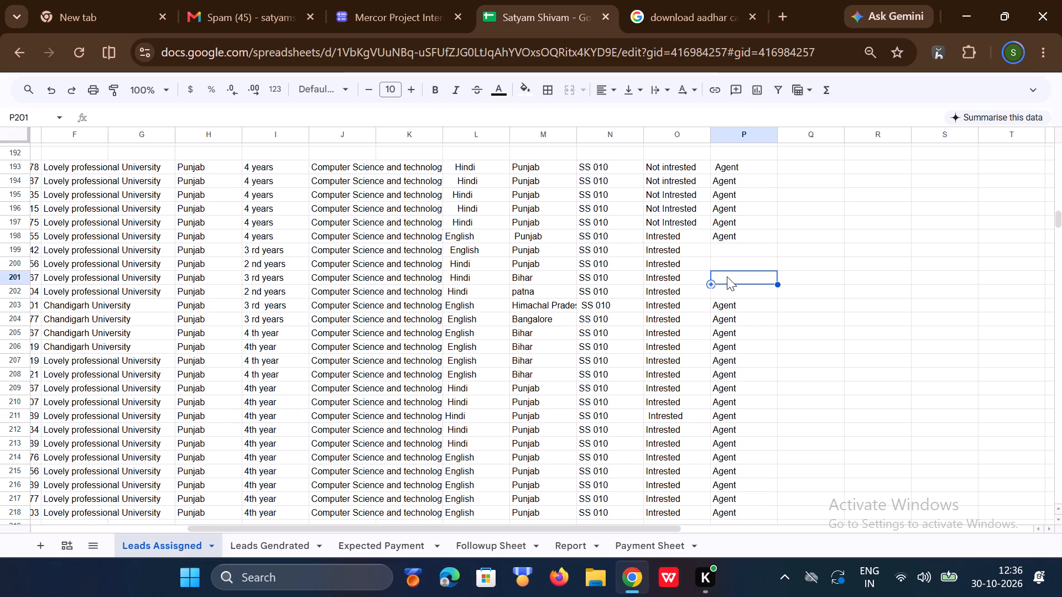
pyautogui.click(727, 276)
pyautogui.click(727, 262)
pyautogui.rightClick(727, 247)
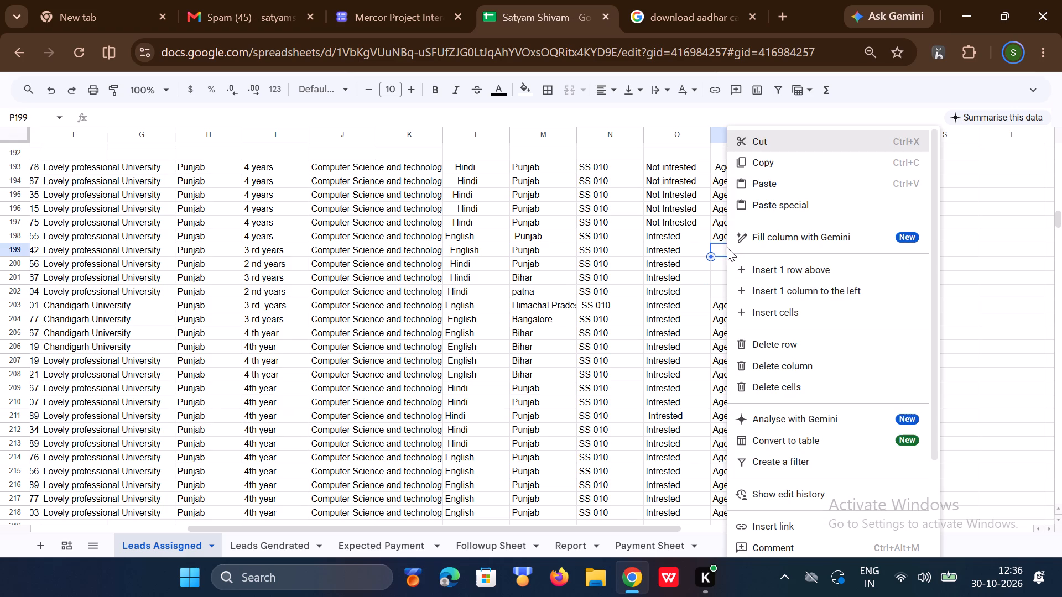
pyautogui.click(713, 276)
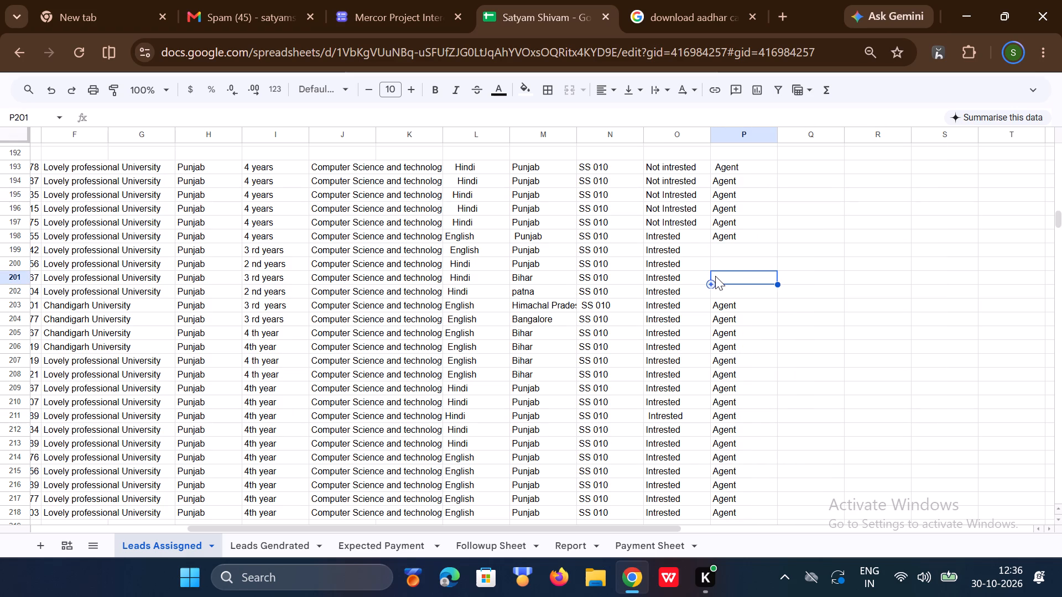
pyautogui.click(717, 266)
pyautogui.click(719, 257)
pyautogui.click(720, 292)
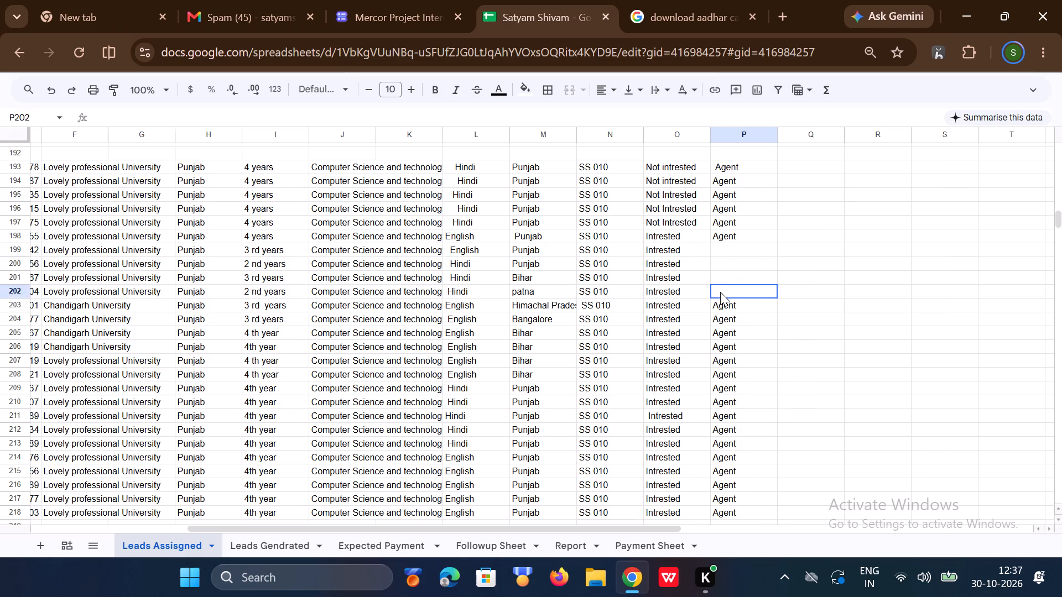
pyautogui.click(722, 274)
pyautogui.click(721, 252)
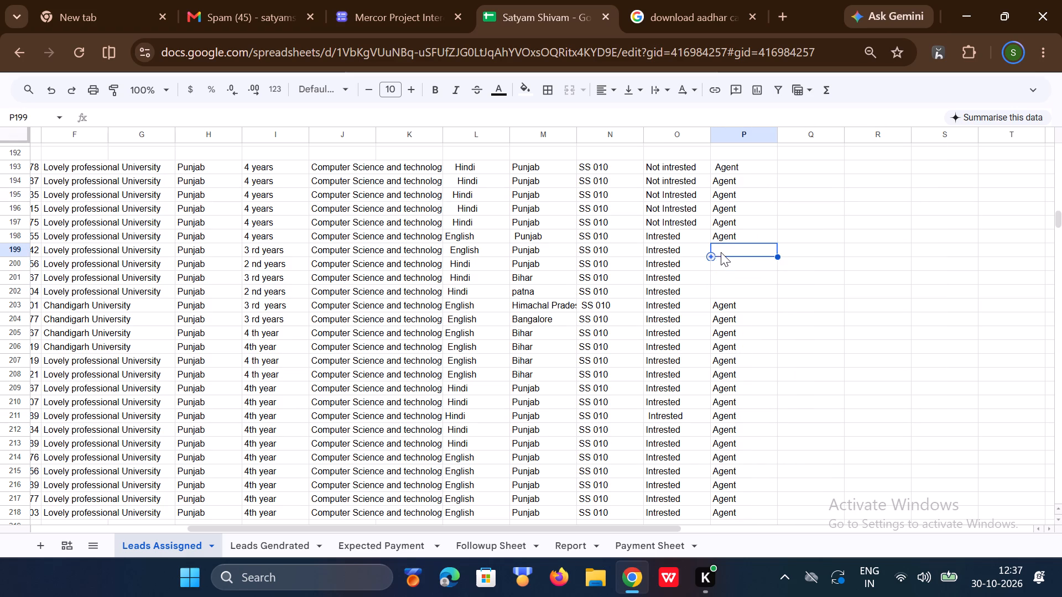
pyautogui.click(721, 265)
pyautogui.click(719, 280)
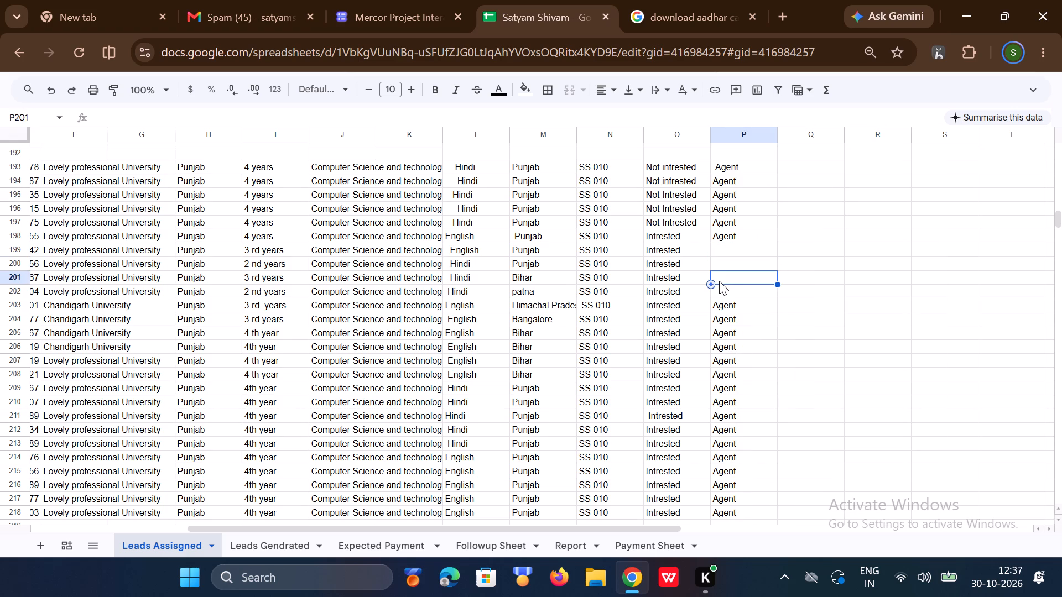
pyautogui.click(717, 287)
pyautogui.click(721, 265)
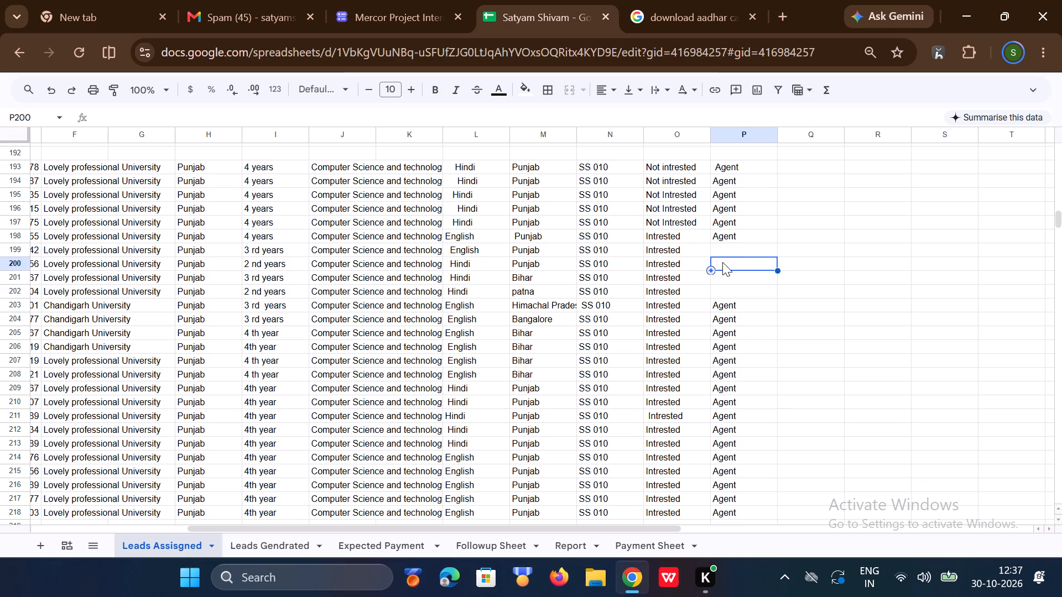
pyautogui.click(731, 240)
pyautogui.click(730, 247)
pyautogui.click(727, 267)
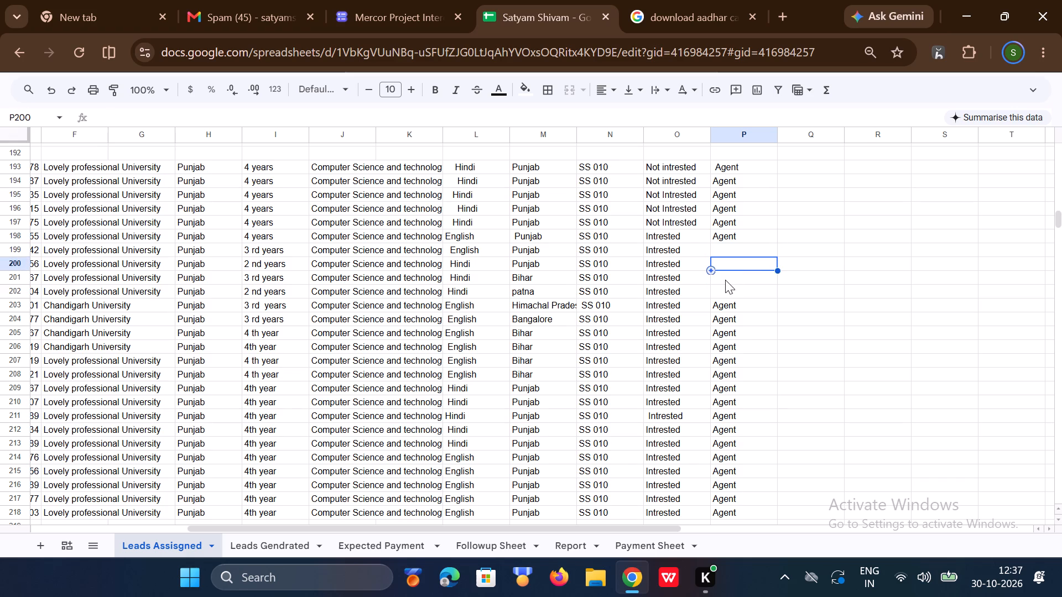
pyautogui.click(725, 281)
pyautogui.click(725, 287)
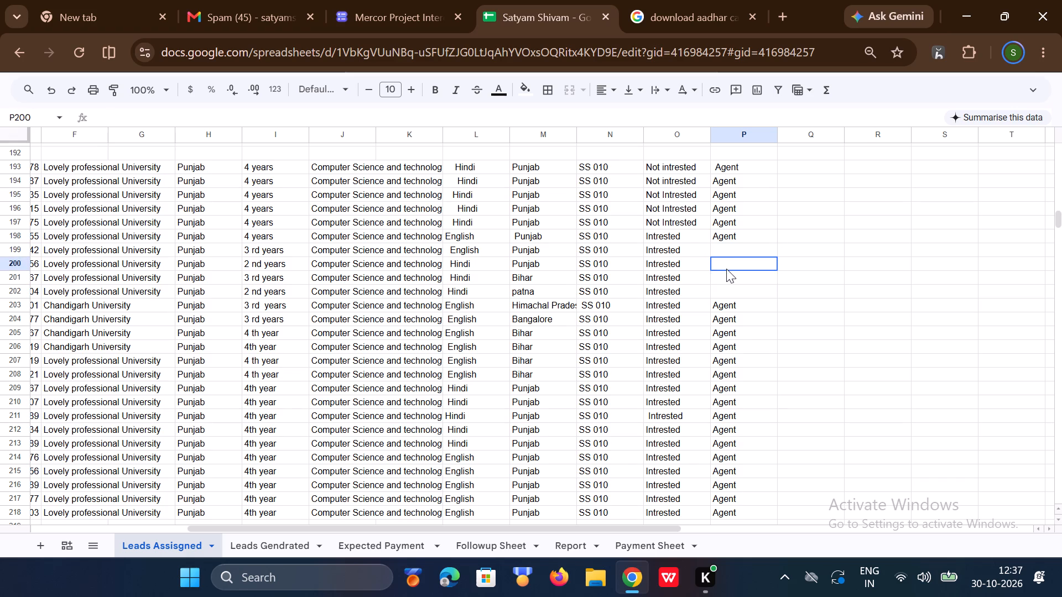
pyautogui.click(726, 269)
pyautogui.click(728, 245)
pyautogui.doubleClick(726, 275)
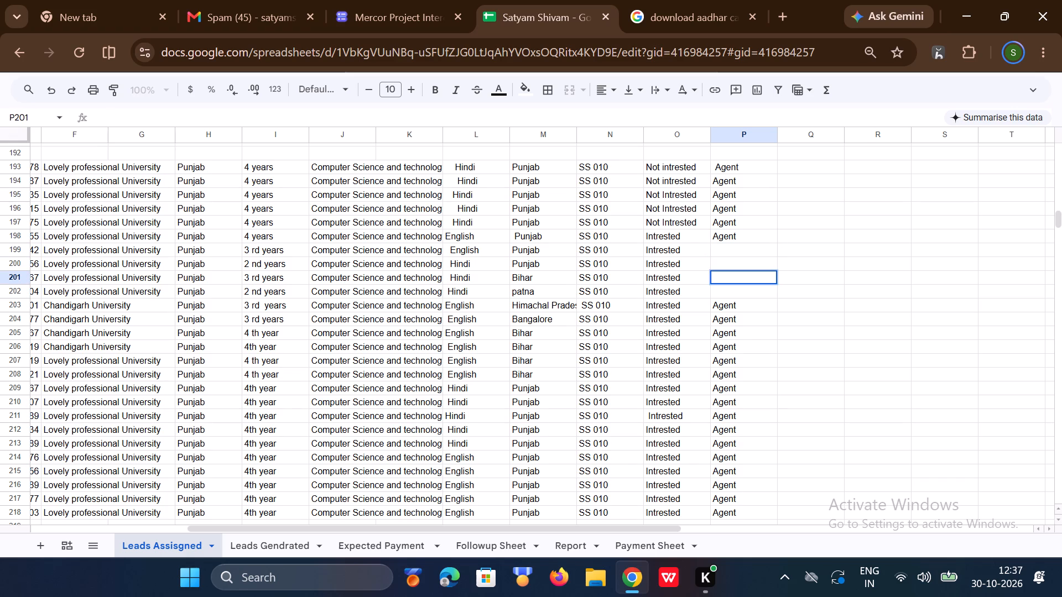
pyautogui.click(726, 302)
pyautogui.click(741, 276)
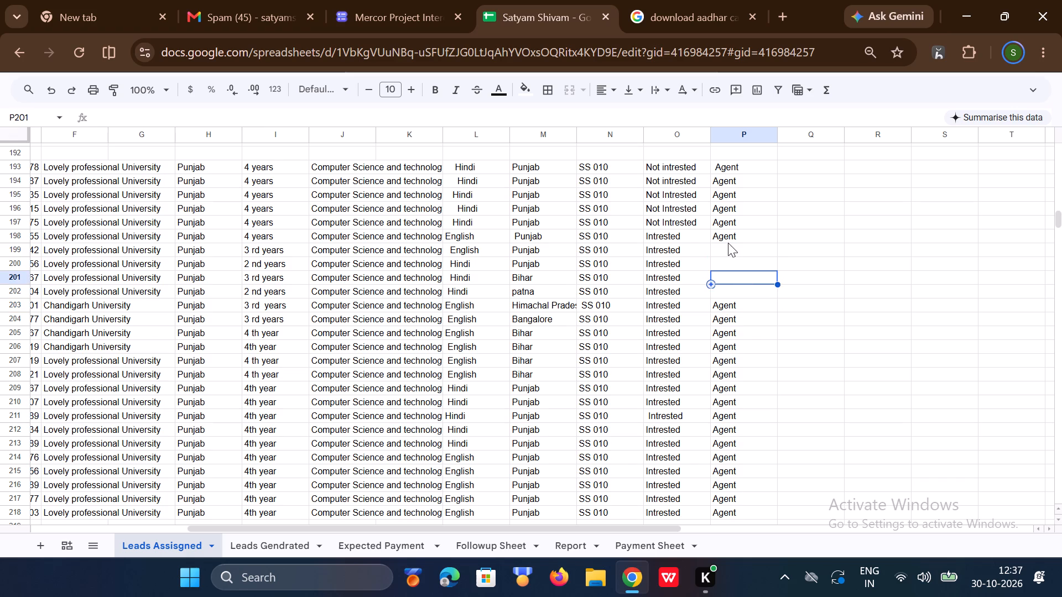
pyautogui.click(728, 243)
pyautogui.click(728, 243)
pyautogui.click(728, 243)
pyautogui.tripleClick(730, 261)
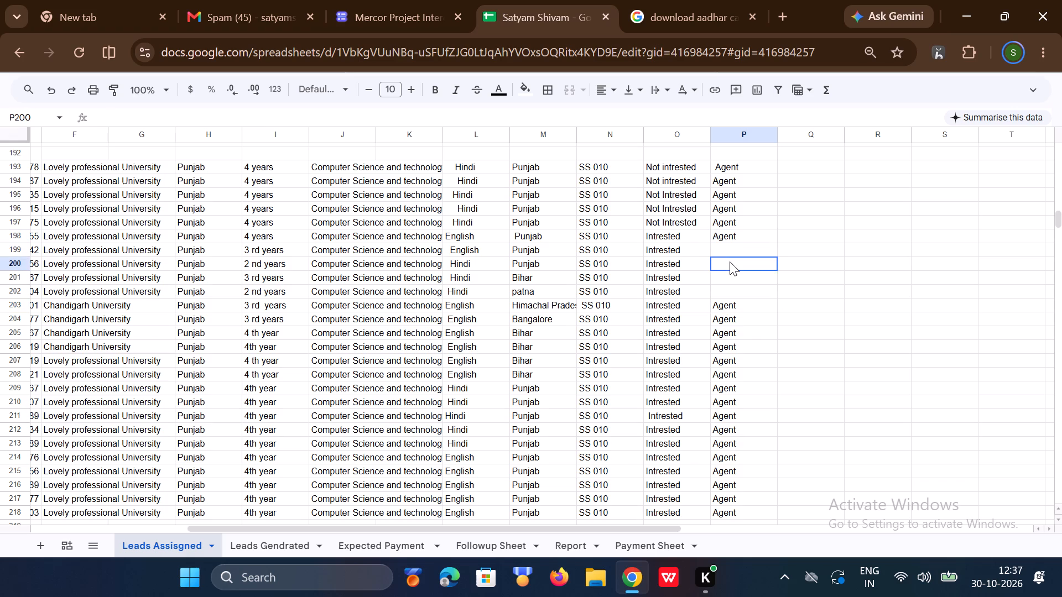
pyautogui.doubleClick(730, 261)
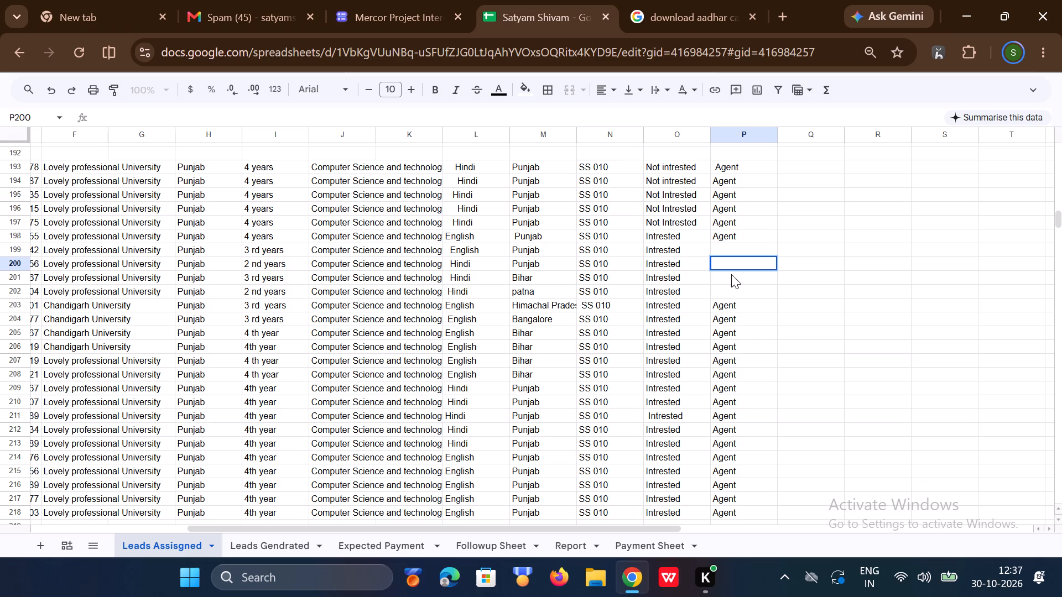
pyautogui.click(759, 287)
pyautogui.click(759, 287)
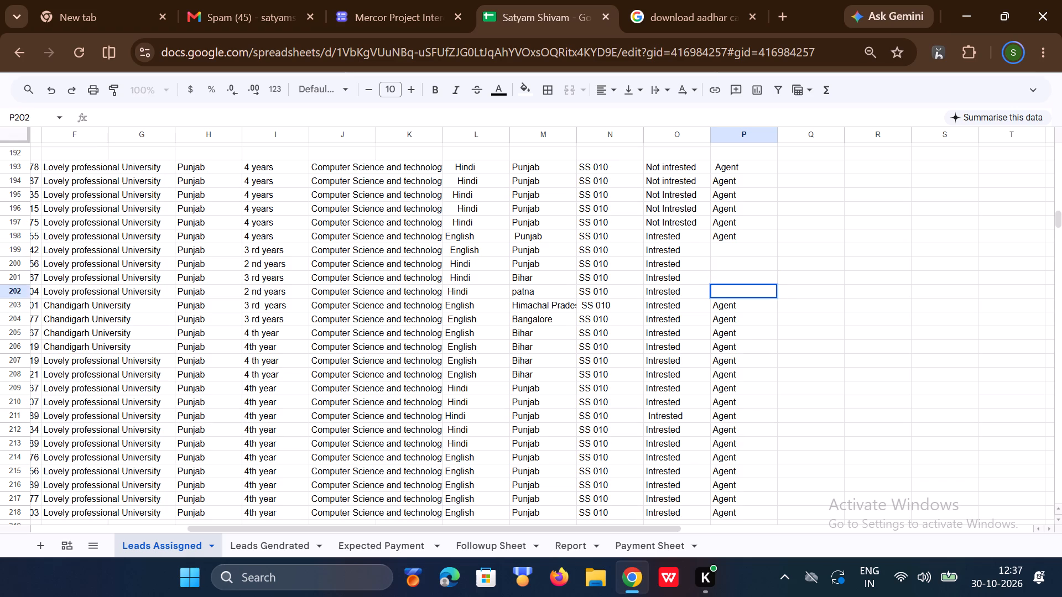
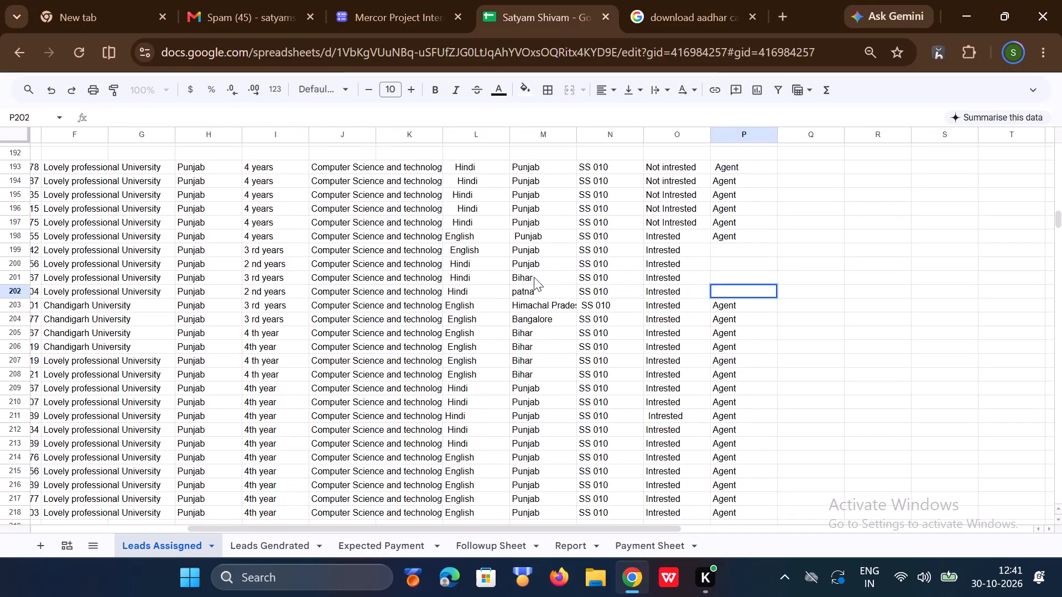
# Open cell M202, the location entry "patna" in the Leads Assissgned sheet, for editing with its text selected.
pyautogui.tripleClick(520, 288)
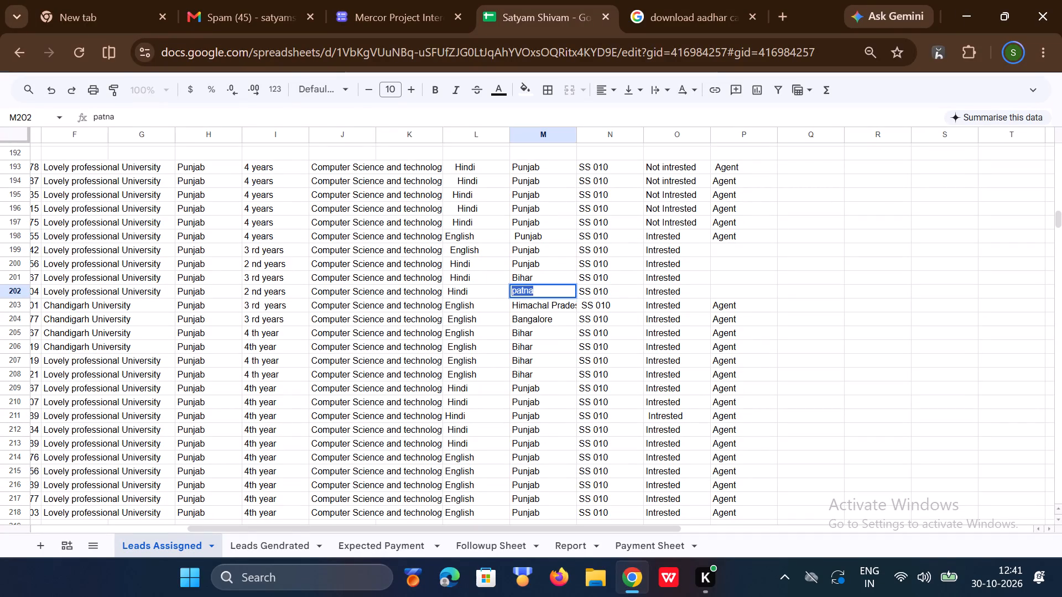
pyautogui.click(520, 288)
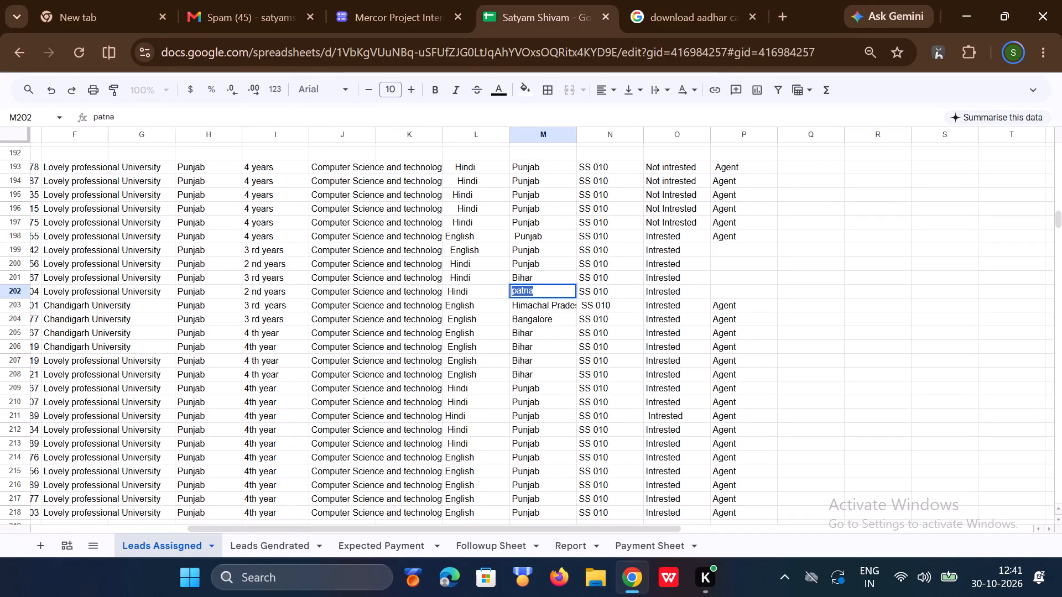
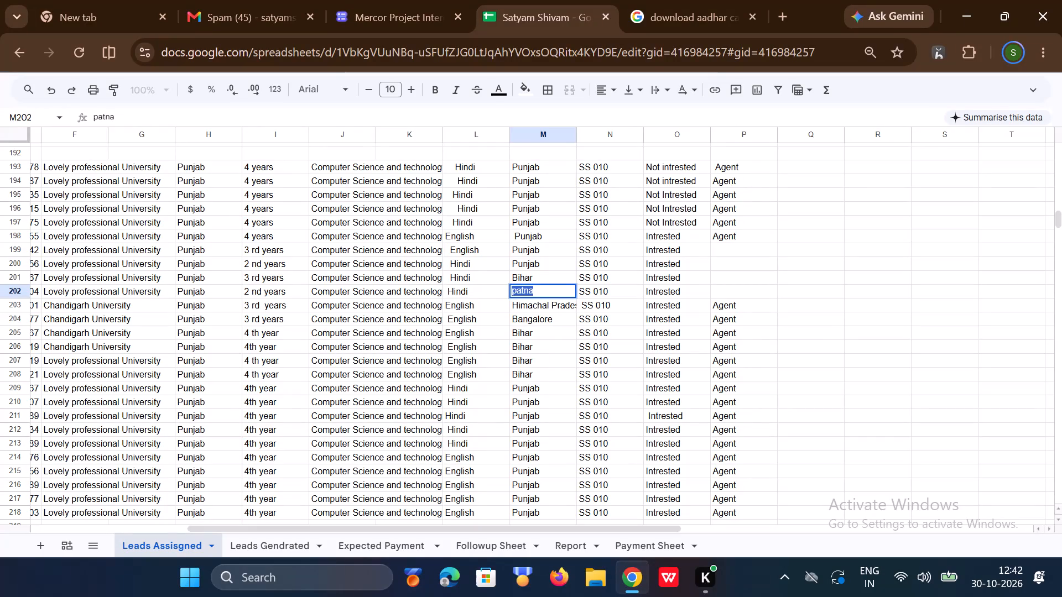
# Correct the location entry in cell M202 to "Patna" with a capital P, adding a space after it.
pyautogui.click(555, 287)
pyautogui.click(555, 287)
pyautogui.click(555, 287)
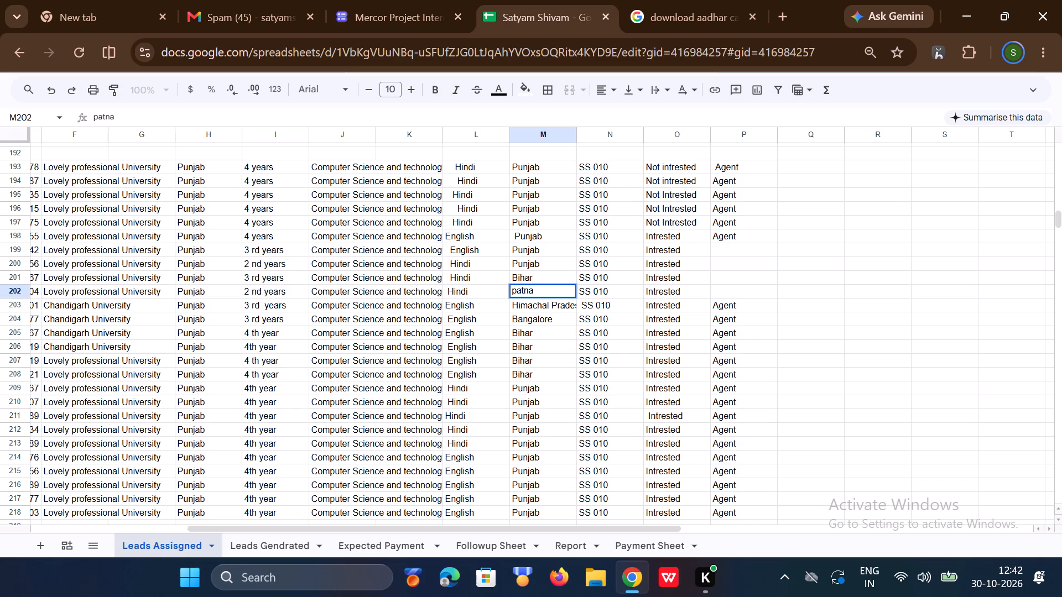
pyautogui.click(518, 292)
pyautogui.press('BackSpace')
pyautogui.hotkey('shift', 'p')
pyautogui.click(558, 294)
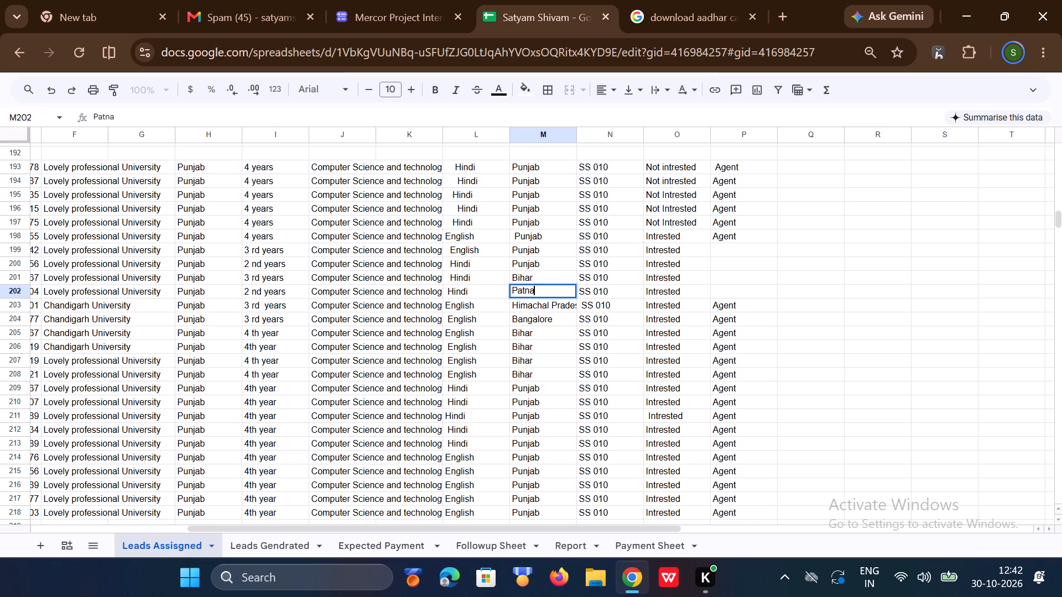
pyautogui.click(558, 294)
pyautogui.press('space')
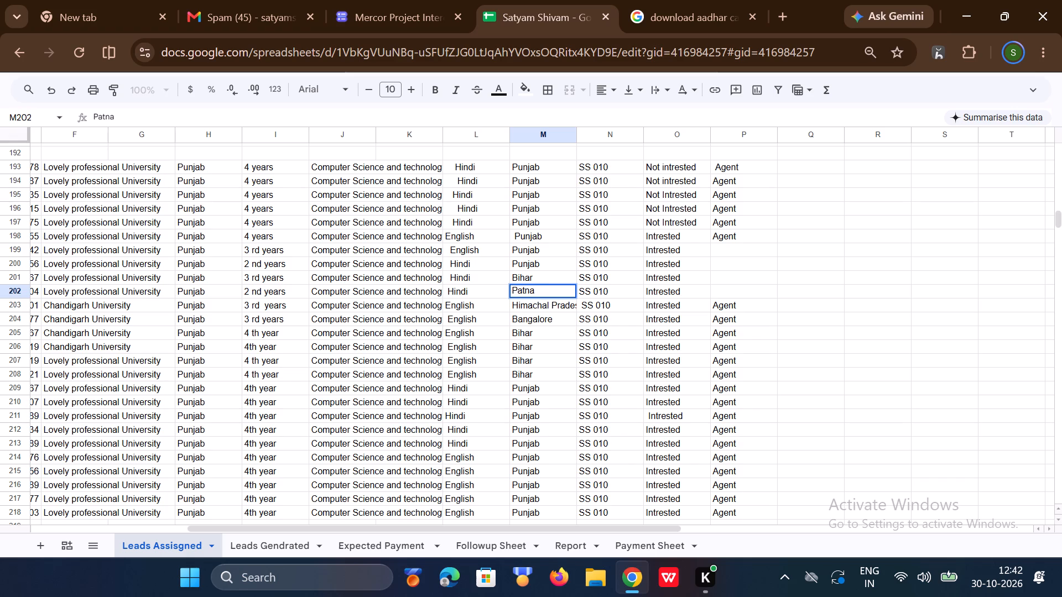
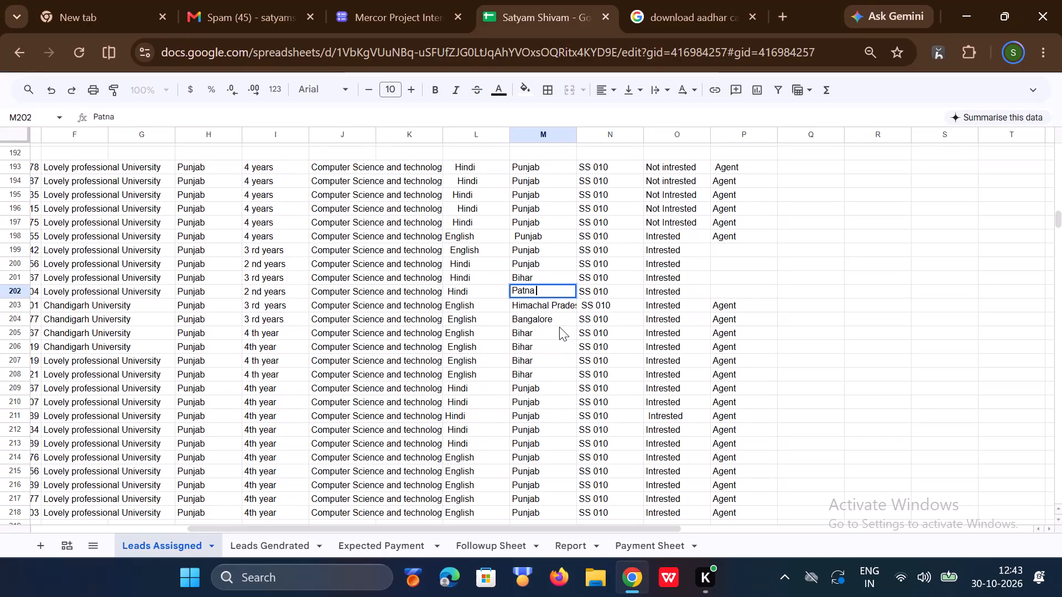
# Commit the "Patna" location entry in cell M202 and select the location cell M203 below it.
pyautogui.click(559, 327)
pyautogui.click(548, 306)
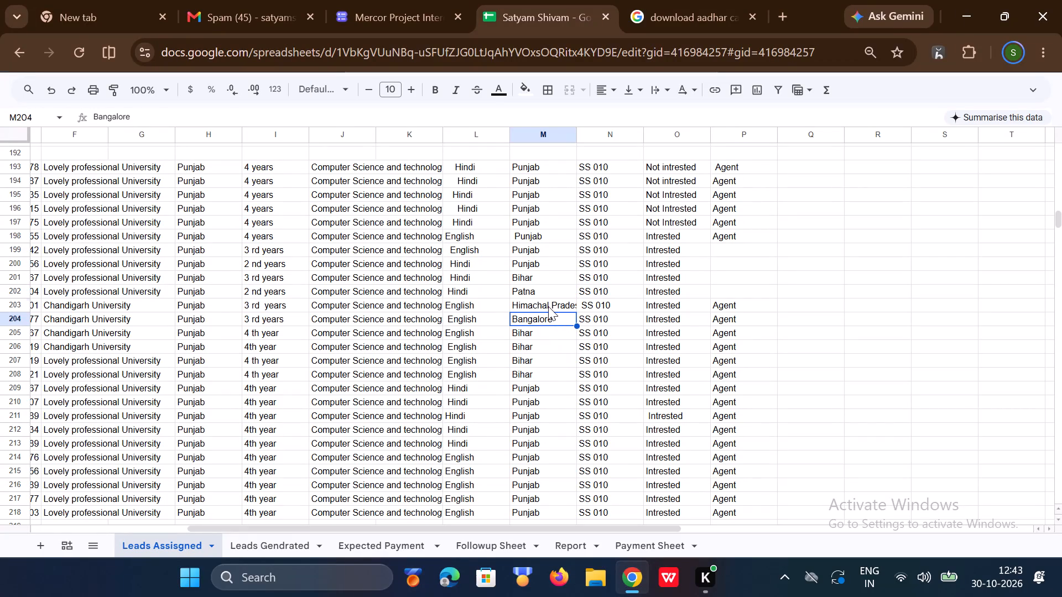
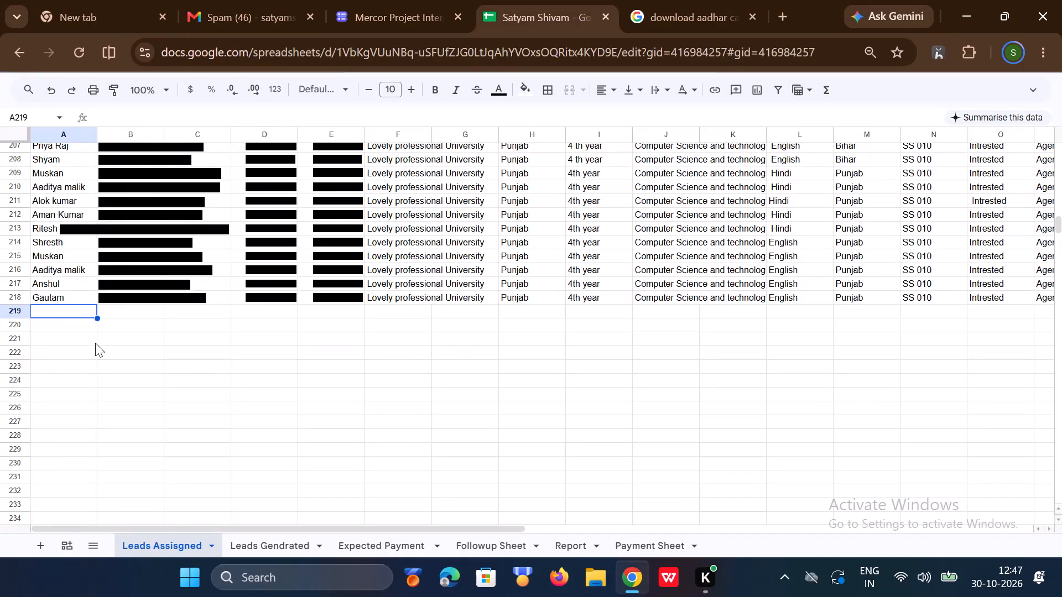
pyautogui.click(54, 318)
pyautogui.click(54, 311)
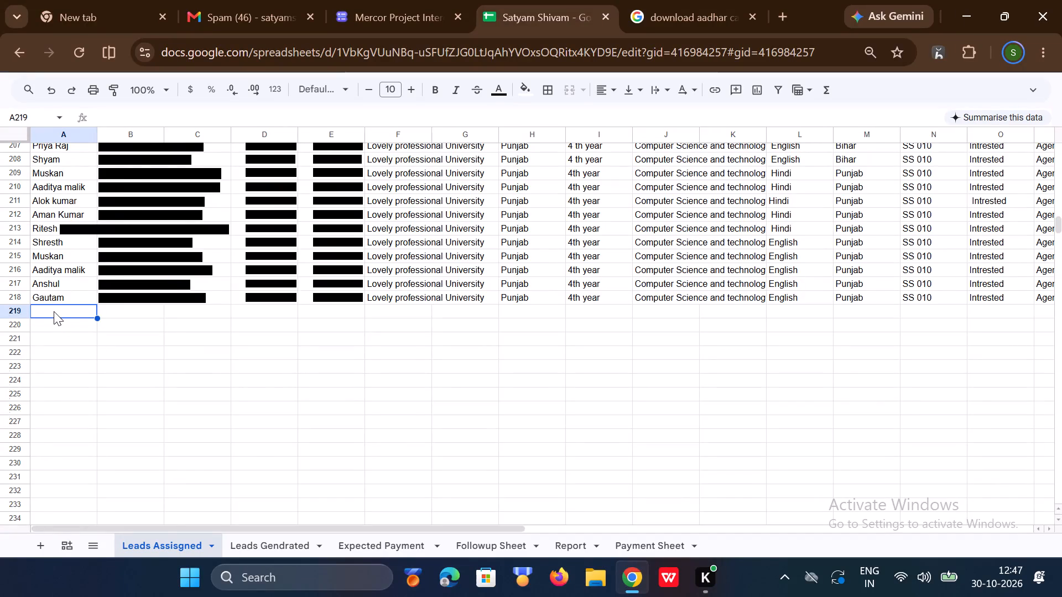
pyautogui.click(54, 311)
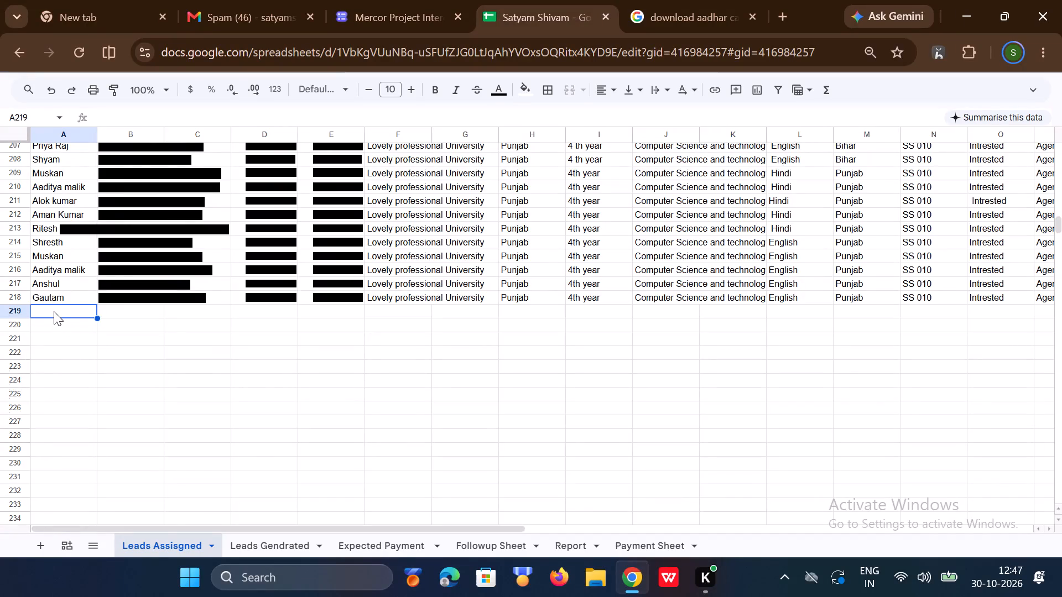
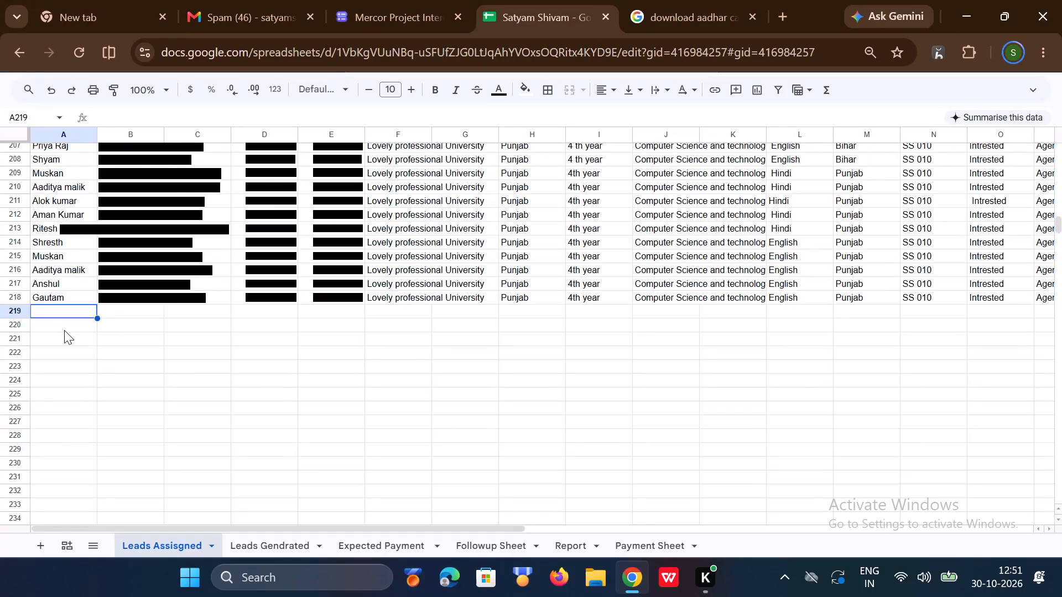
# Enter the new lead's full name, the one used as the spreadsheet's title, in cell A219 of the Leads Assissgned sheet.
pyautogui.moveTo(59, 333); pyautogui.dragTo(50, 309)
pyautogui.doubleClick(50, 309)
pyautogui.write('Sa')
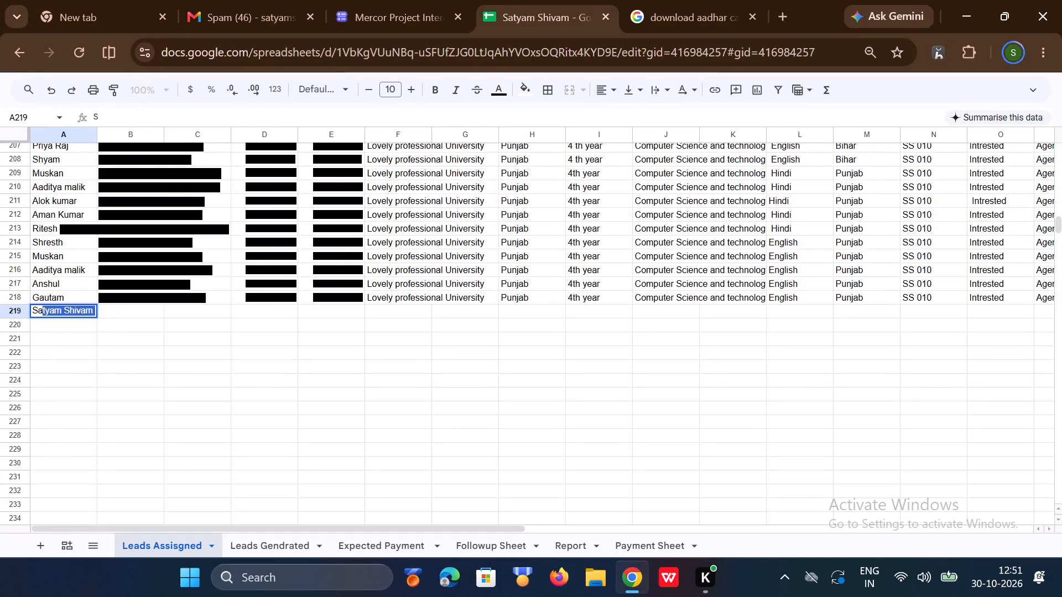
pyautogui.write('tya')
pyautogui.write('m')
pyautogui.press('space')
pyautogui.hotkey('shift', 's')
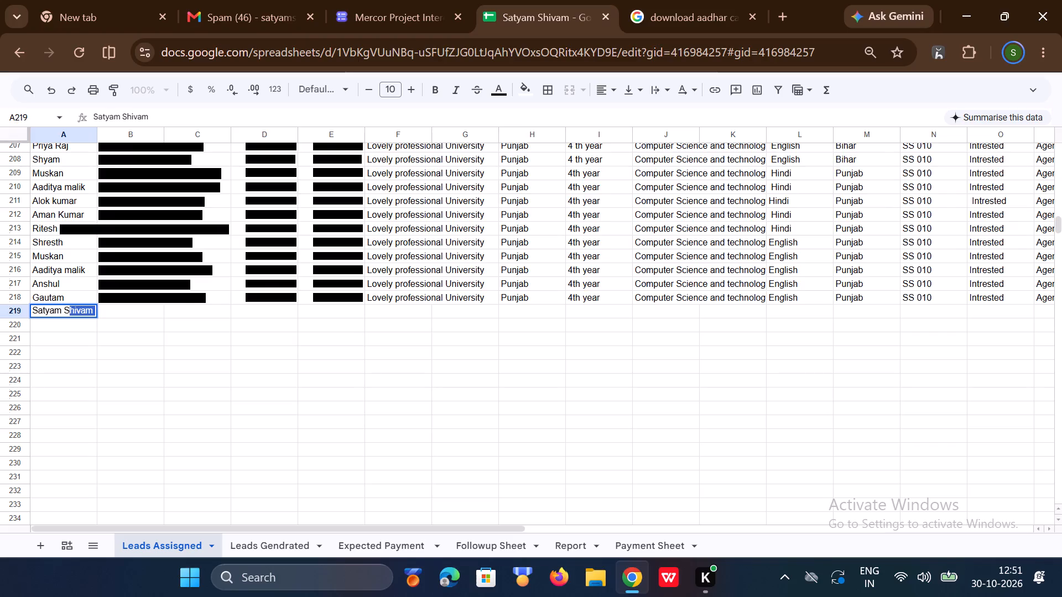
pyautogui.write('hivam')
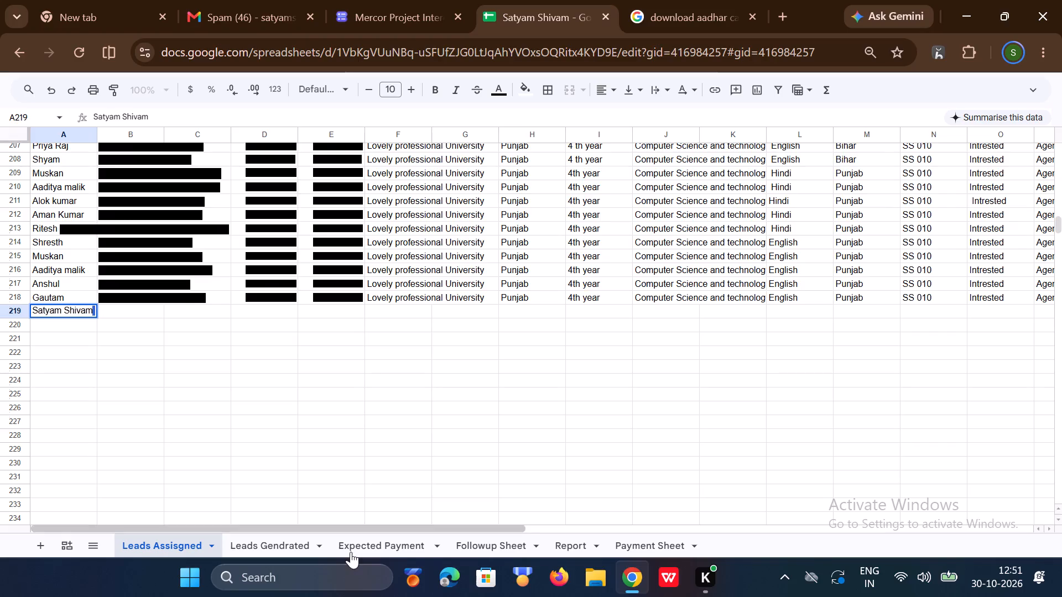
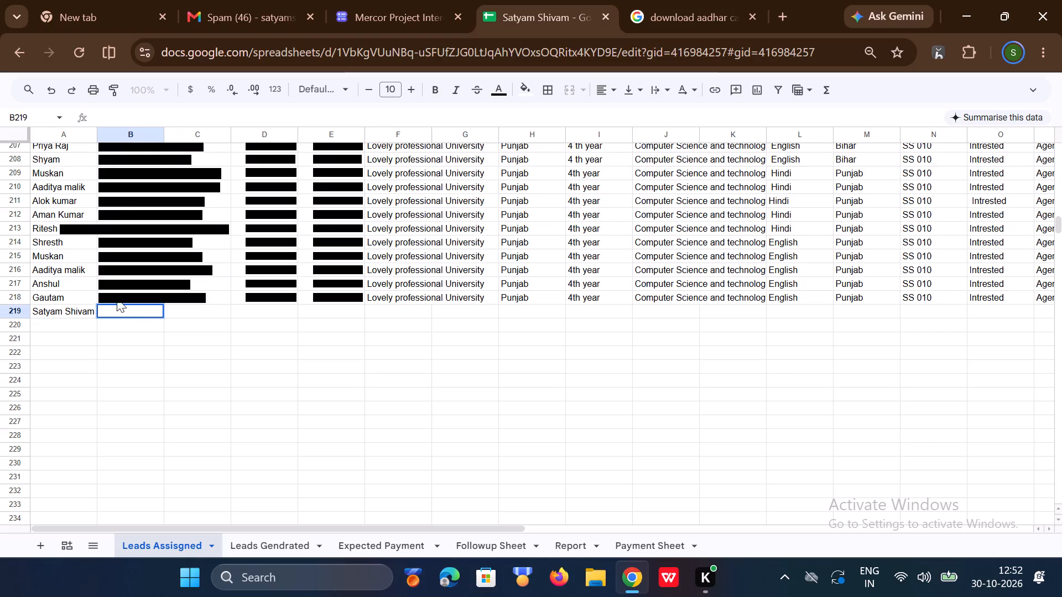
# Open the empty cell B219, beside the new lead's name in the Leads Assissgned sheet, for editing.
pyautogui.doubleClick(112, 313)
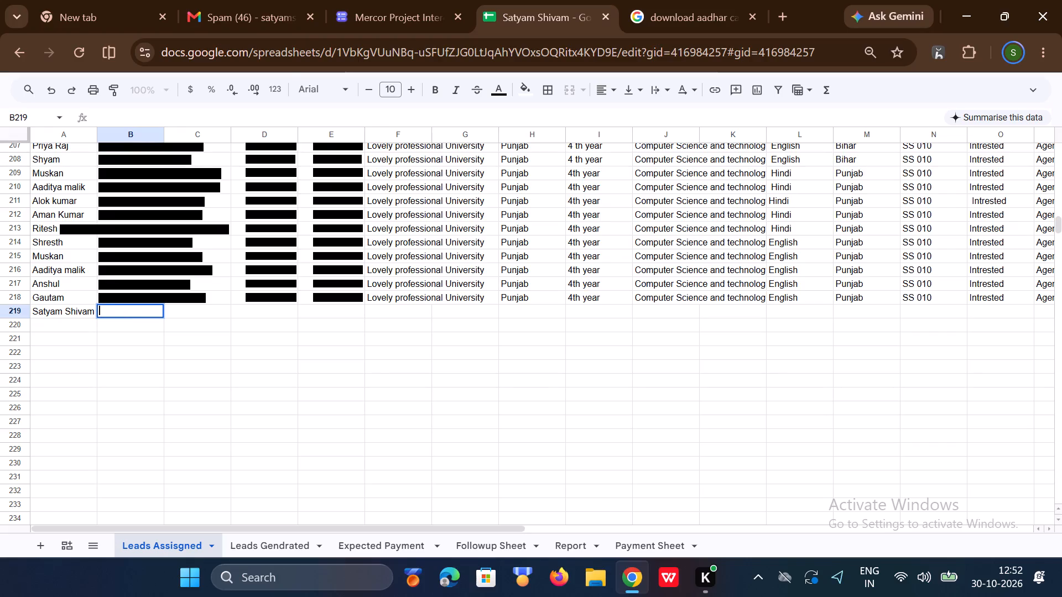
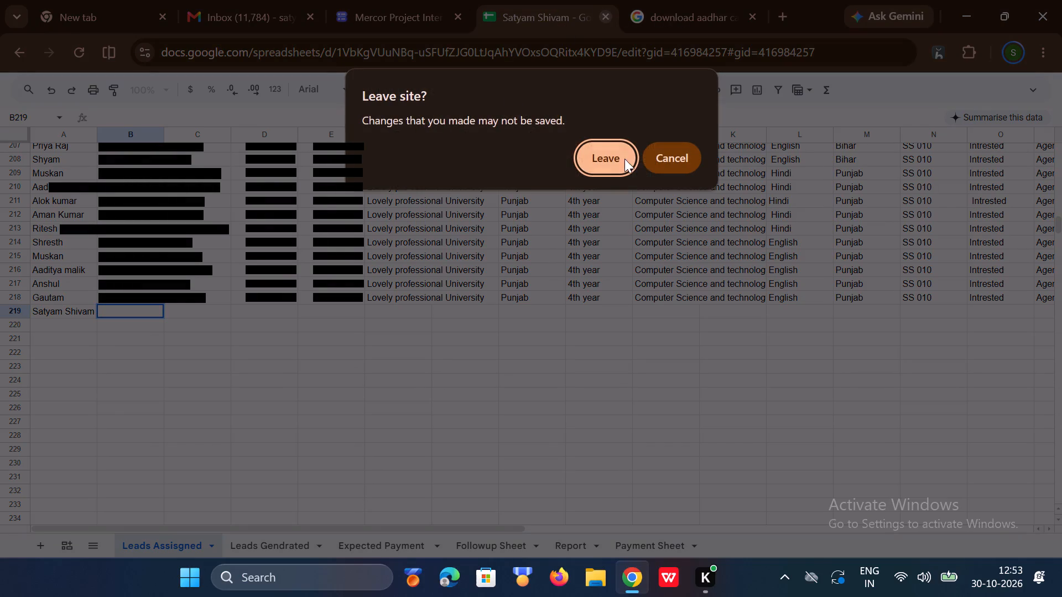
# Dismiss the leave-site prompt and stay on the spreadsheet.
pyautogui.click(683, 153)
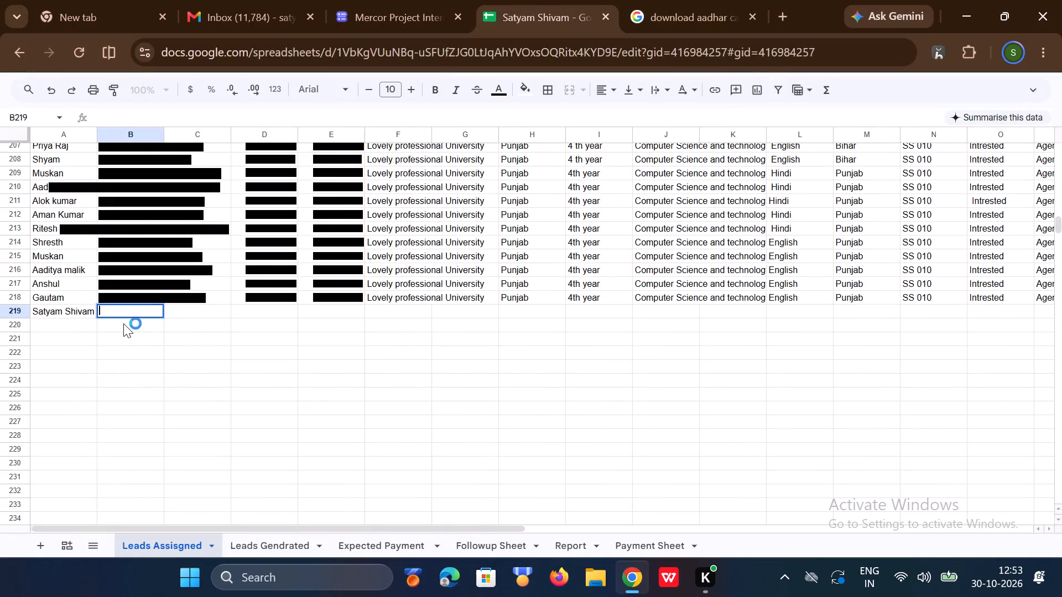
# Enter the new lead's e-mail address in cell B219, beside the name in the Leads Assissgned sheet.
pyautogui.doubleClick(121, 311)
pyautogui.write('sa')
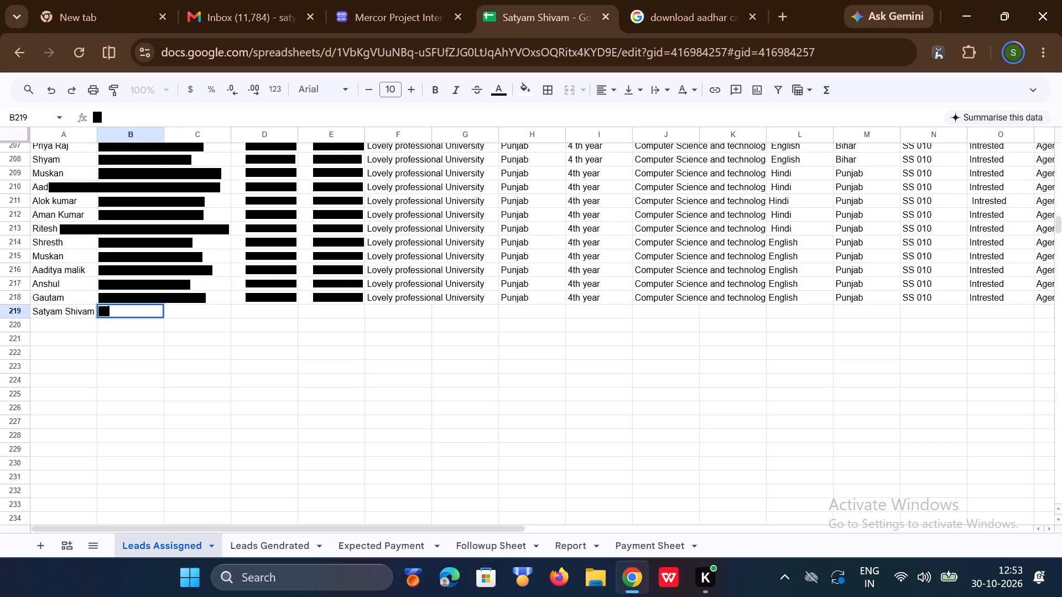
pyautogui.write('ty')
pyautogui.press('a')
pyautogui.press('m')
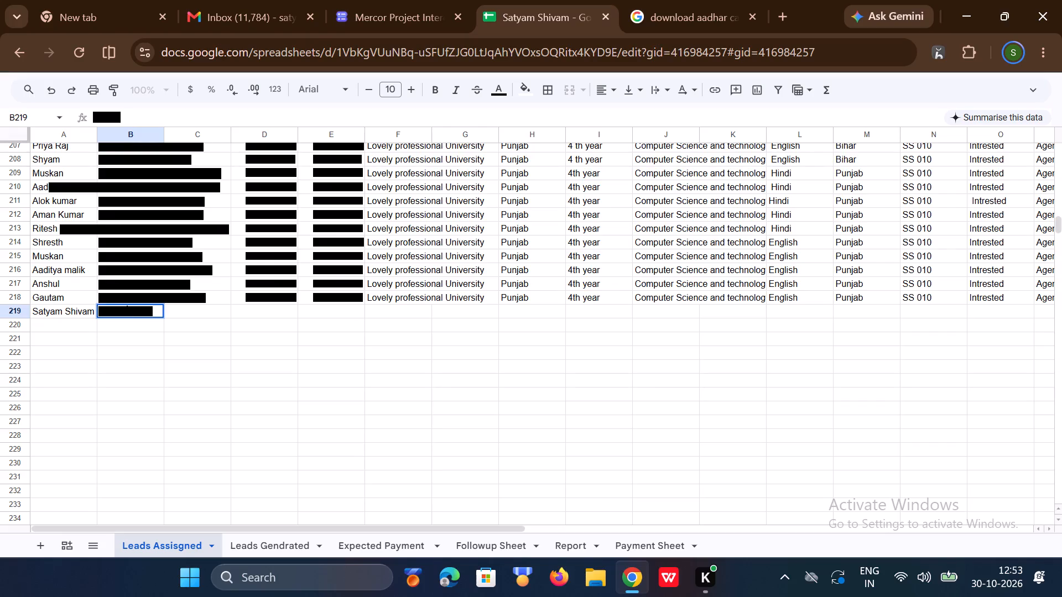
# Enter the new lead's email address in cell B219 of the Leads Assissgned sheet.
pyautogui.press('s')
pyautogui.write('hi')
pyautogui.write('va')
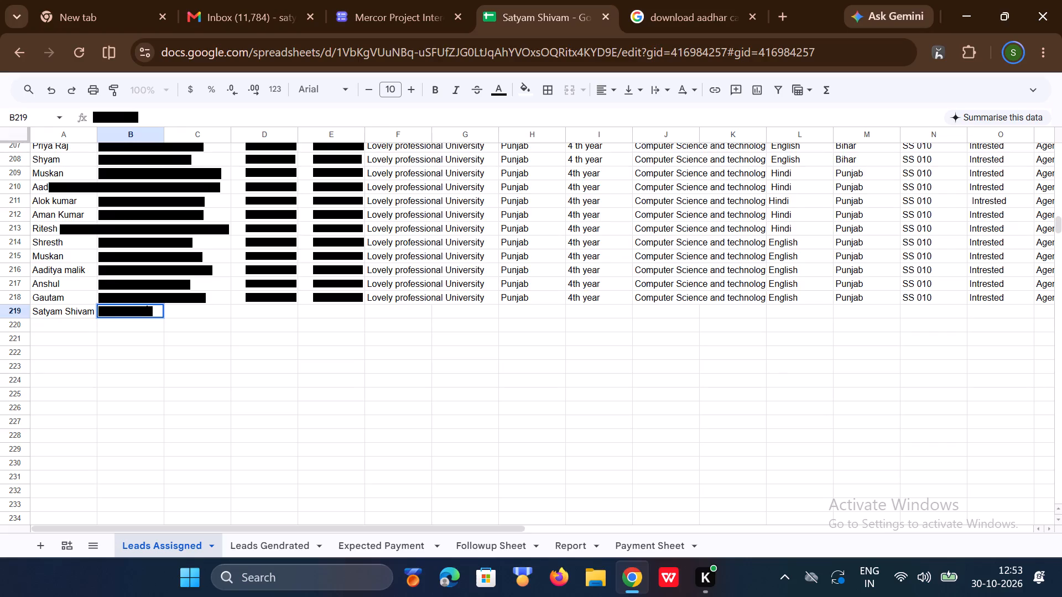
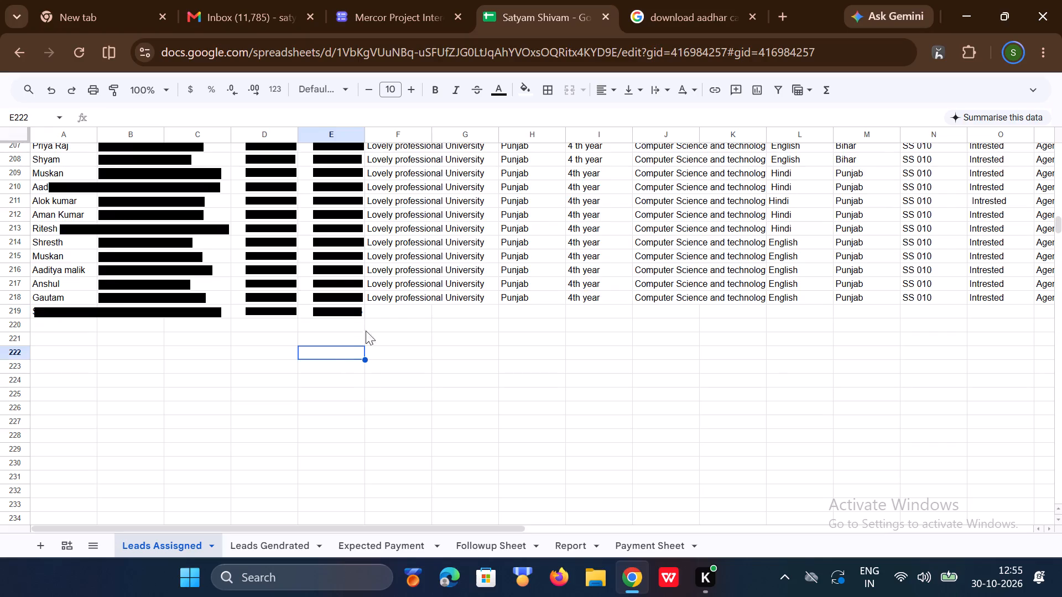
# Open the new lead's university cell F219 for editing in the Leads Assissgned sheet.
pyautogui.click(389, 315)
pyautogui.doubleClick(389, 315)
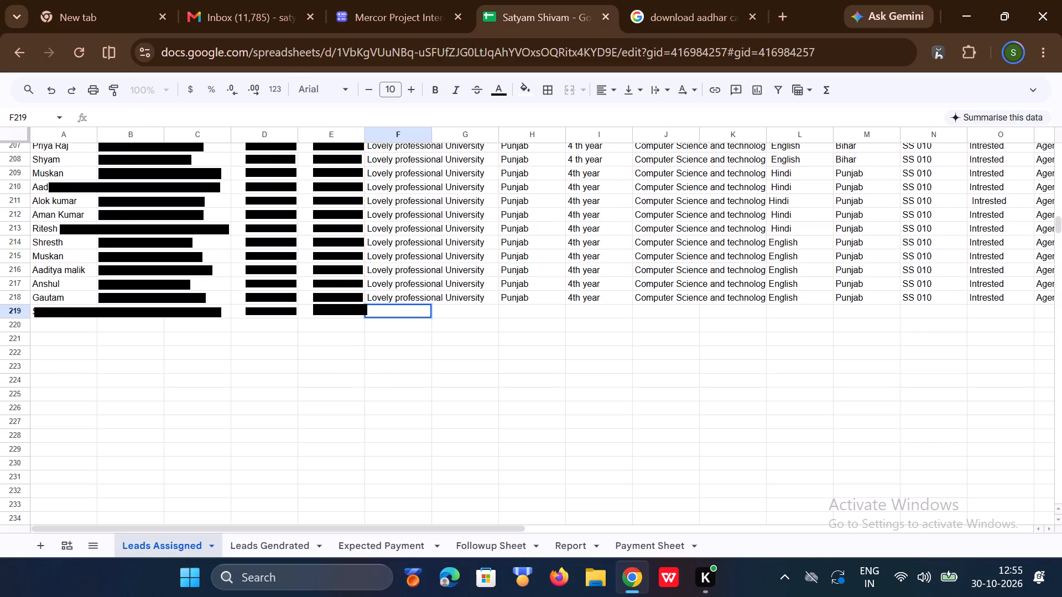
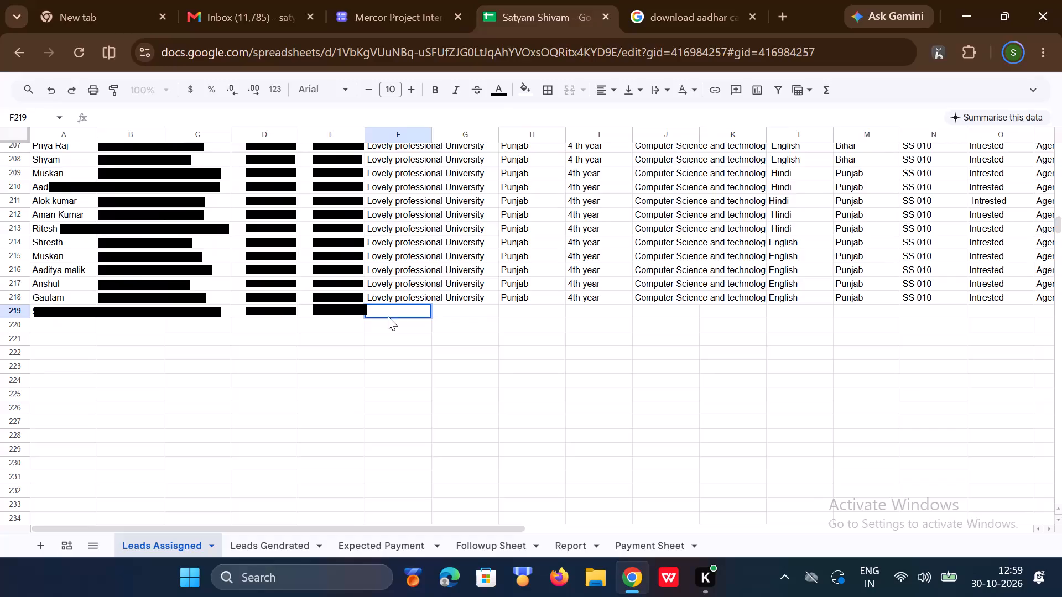
# Enter Lovely professional University as the new lead's university in cell F219.
pyautogui.click(384, 314)
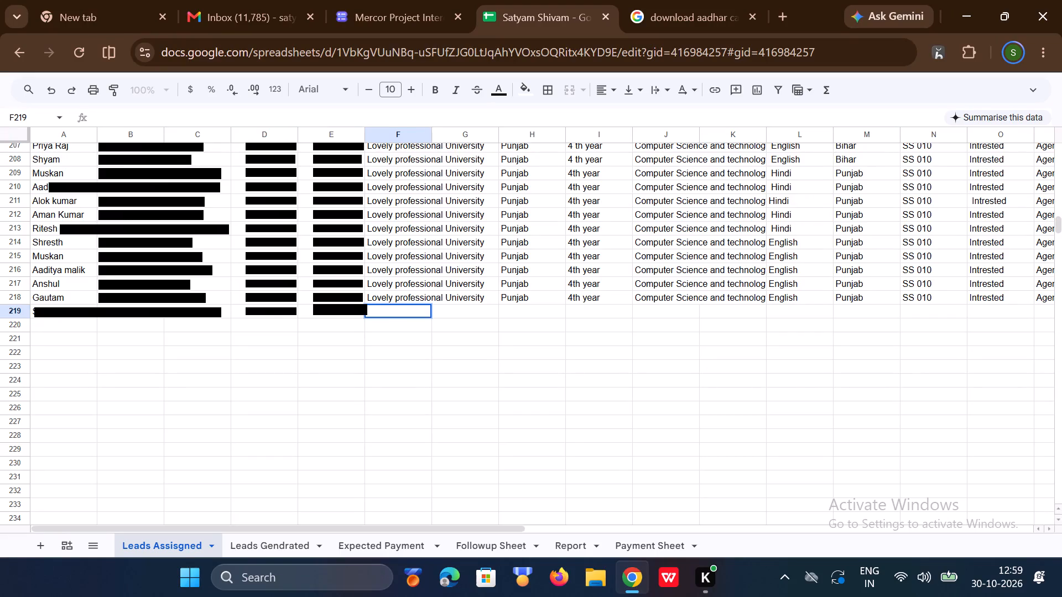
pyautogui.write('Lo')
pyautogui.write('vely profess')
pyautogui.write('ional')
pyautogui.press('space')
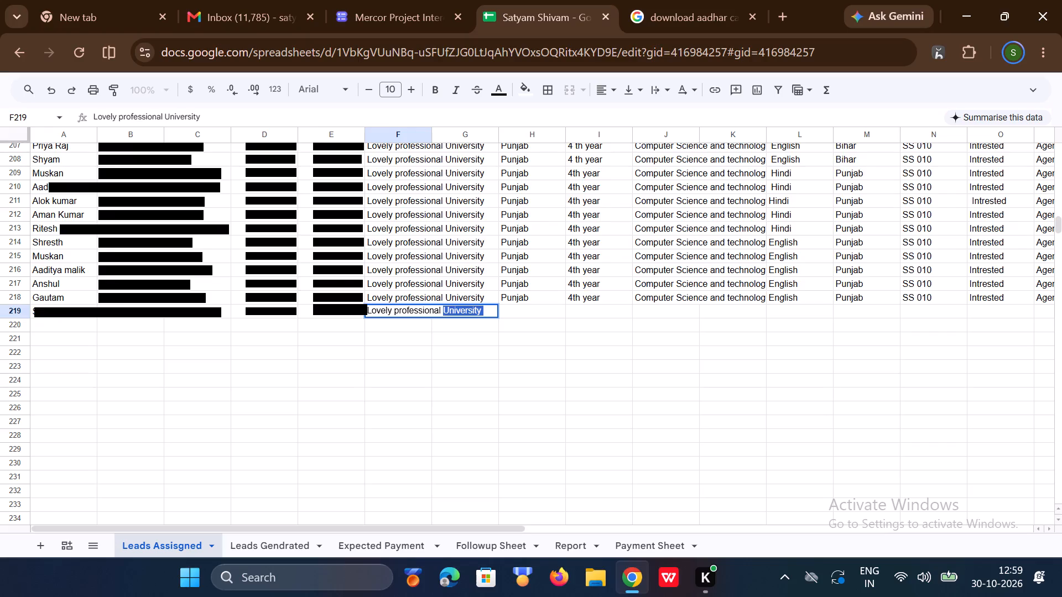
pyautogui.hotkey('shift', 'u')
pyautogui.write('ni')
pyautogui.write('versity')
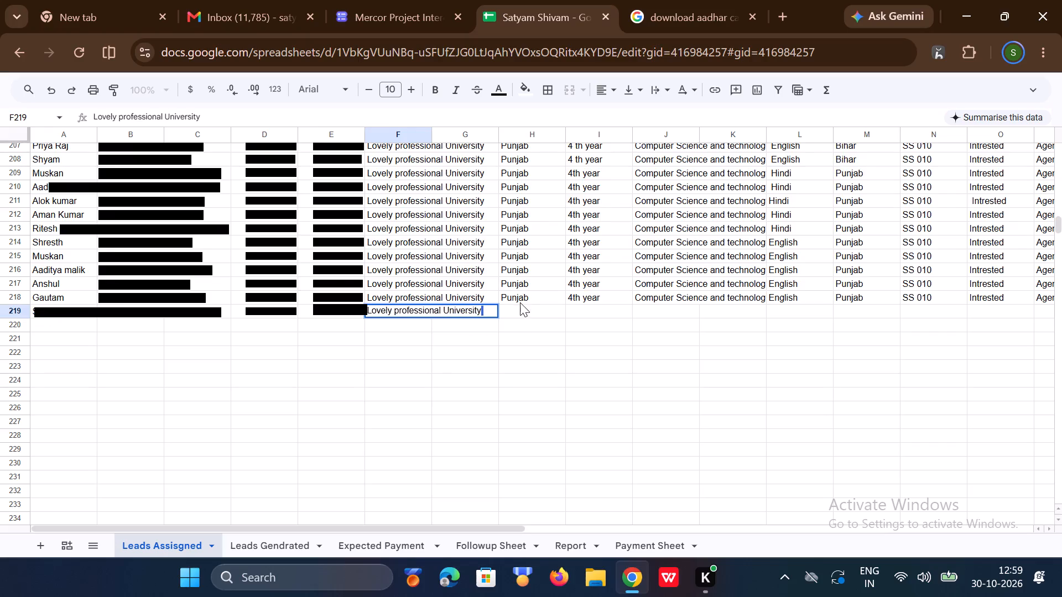
# Enter Punjab as the university's state in cell H219 of the new lead's row.
pyautogui.click(522, 308)
pyautogui.doubleClick(522, 308)
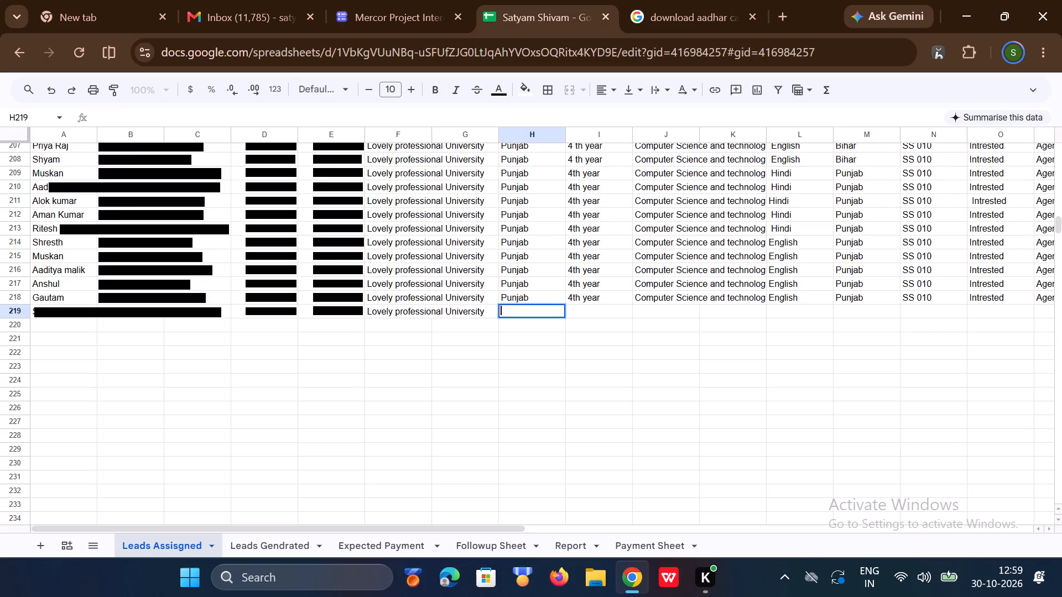
pyautogui.click(522, 308)
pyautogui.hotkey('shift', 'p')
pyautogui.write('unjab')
# Enter 4th Year as the new lead's year of study in cell I219.
pyautogui.click(585, 310)
pyautogui.doubleClick(585, 310)
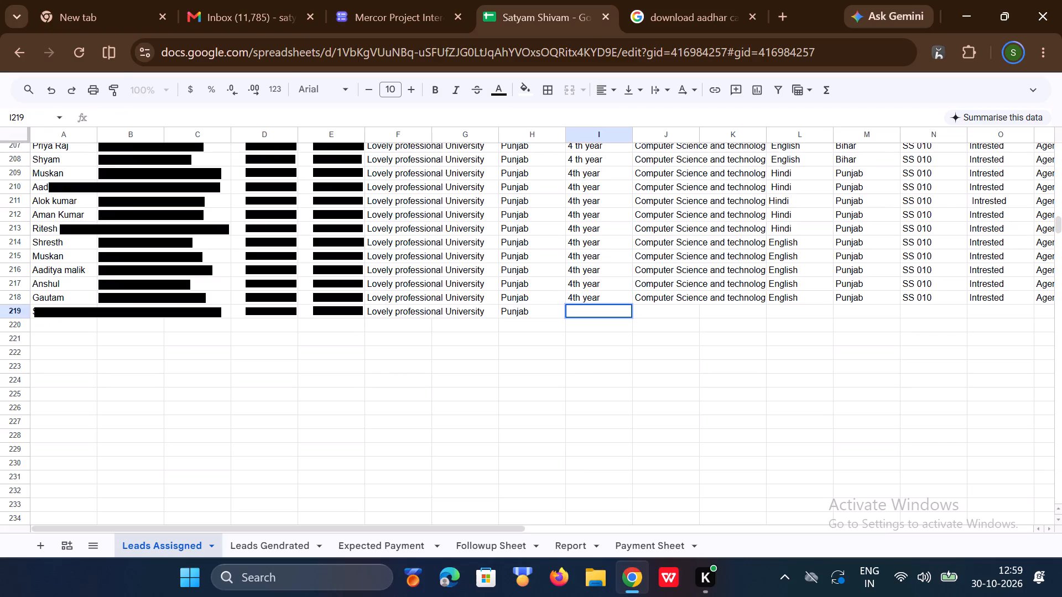
pyautogui.hotkey('shift', '$')
pyautogui.press('BackSpace')
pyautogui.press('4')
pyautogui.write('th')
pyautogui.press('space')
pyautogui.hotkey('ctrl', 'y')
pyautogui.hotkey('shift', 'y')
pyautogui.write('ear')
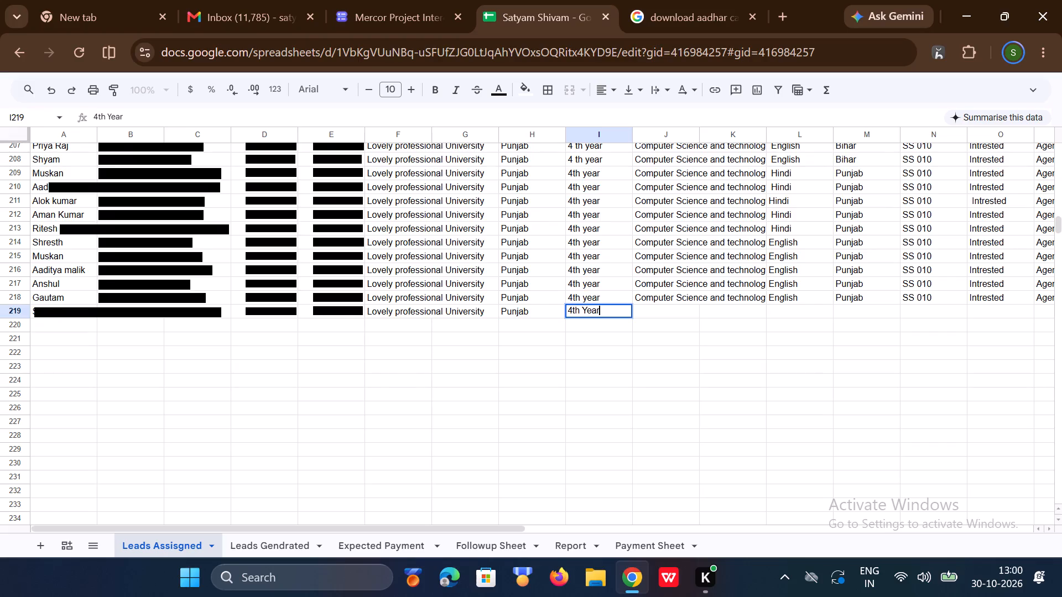
# Enter Computer Science and technology as the new lead's course in cell J219.
pyautogui.click(664, 304)
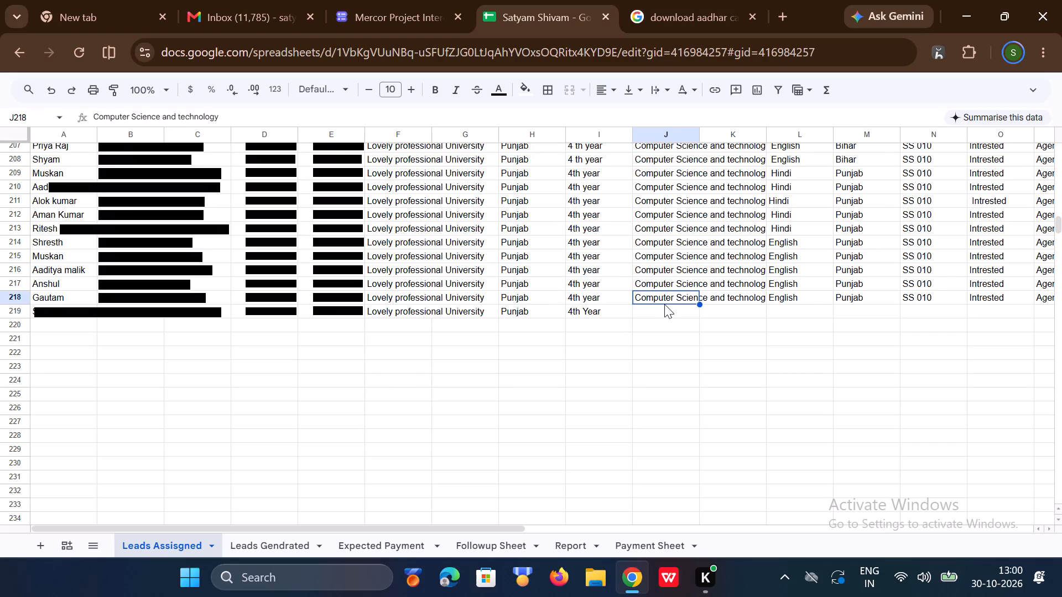
pyautogui.doubleClick(663, 304)
pyautogui.doubleClick(662, 306)
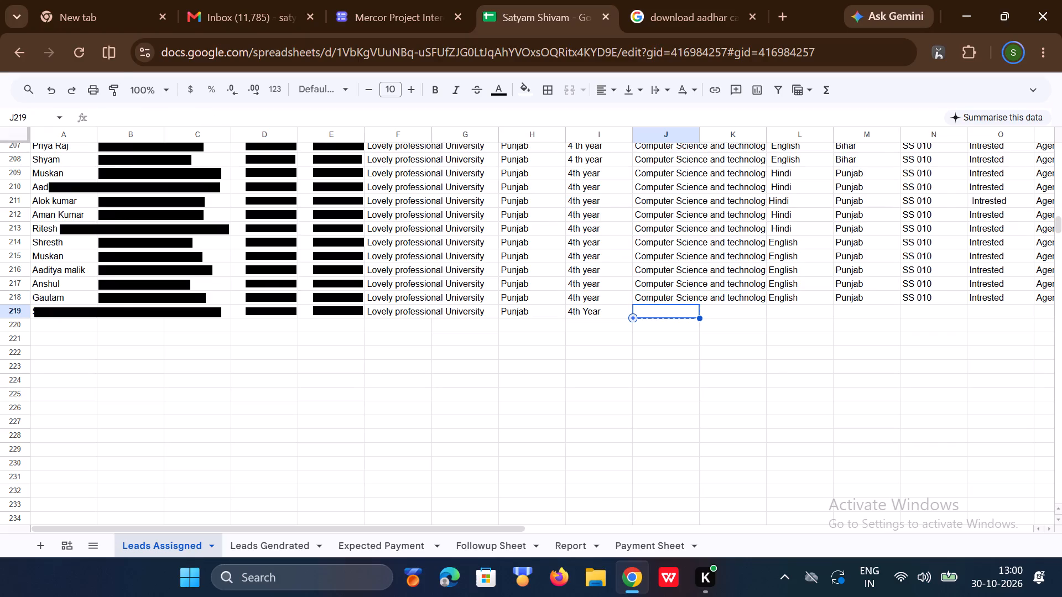
pyautogui.click(669, 303)
pyautogui.click(669, 303)
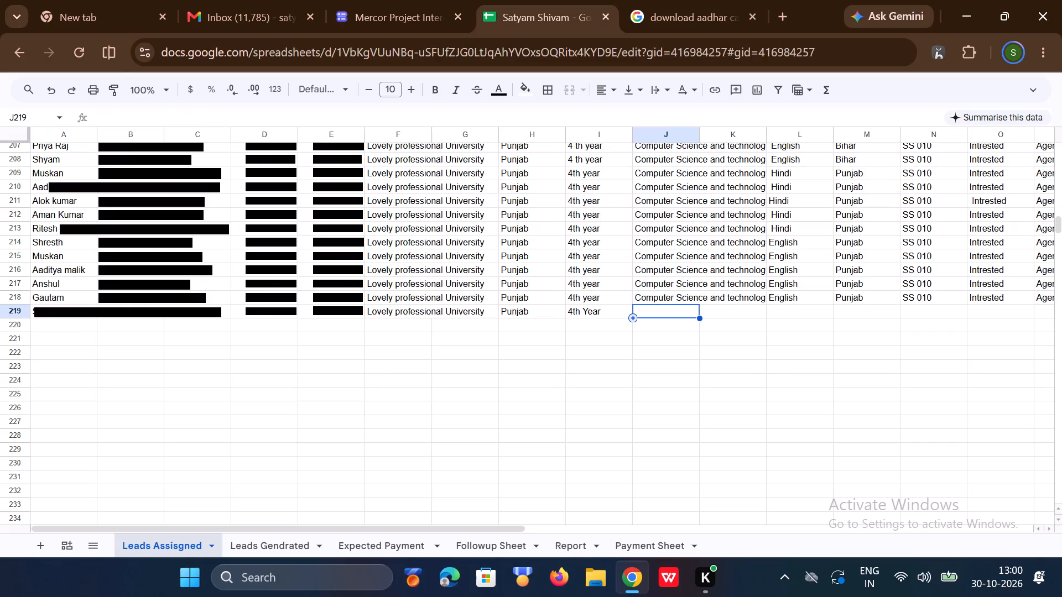
pyautogui.doubleClick(668, 311)
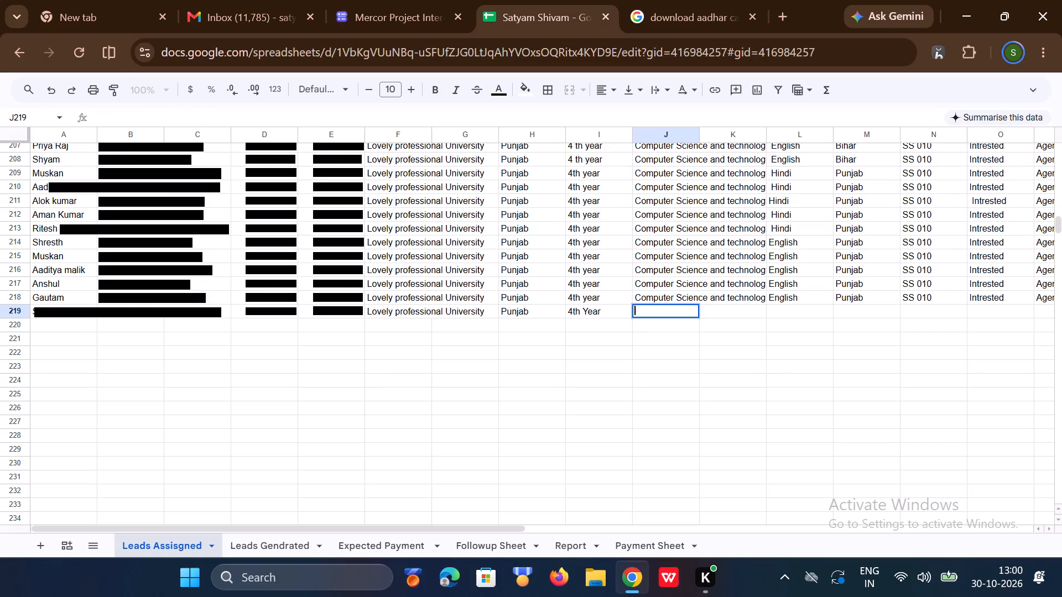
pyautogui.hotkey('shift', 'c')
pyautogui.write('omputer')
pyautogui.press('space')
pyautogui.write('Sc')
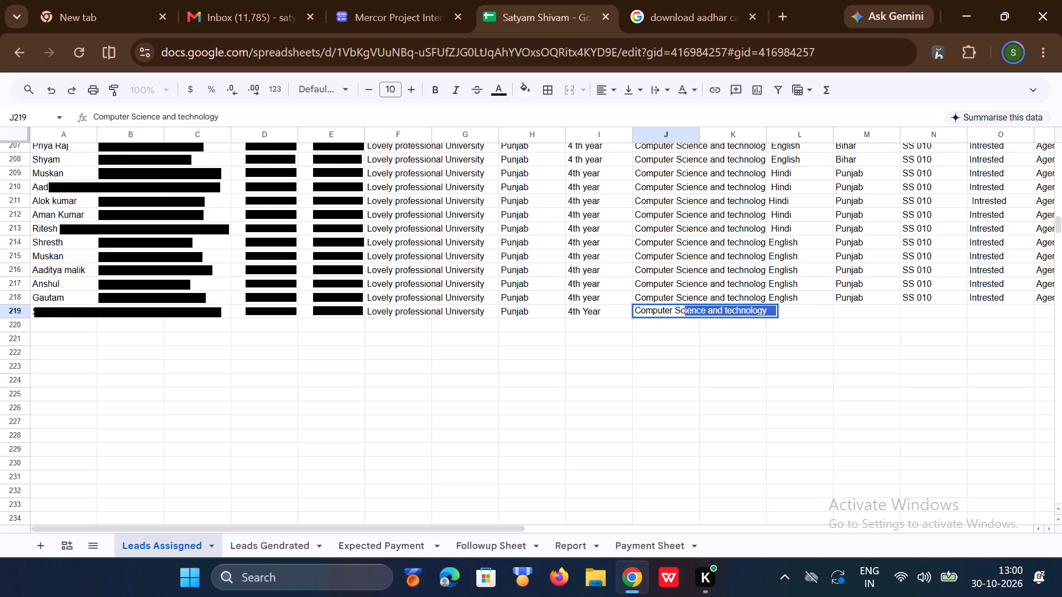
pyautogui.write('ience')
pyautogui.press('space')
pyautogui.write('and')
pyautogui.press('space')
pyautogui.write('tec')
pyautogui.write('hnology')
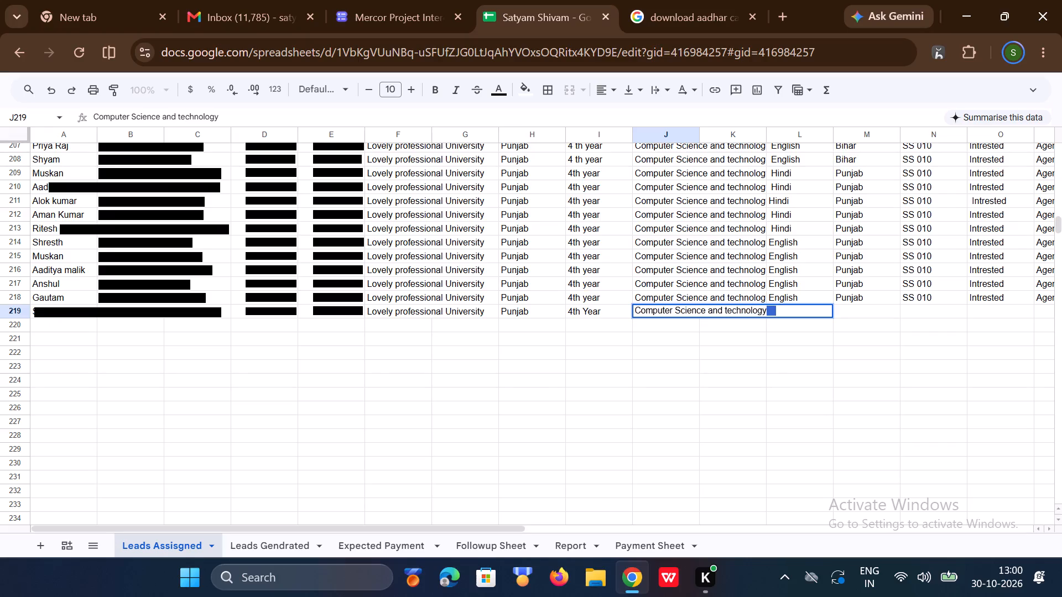
pyautogui.click(719, 371)
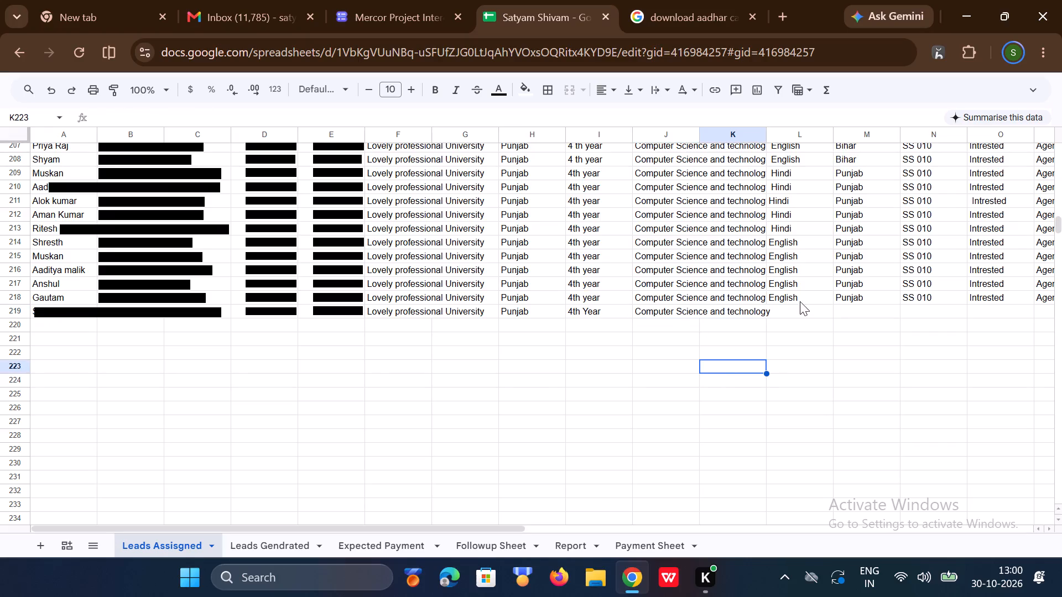
# Enter Hindi as the new lead's language in cell L219.
pyautogui.doubleClick(789, 310)
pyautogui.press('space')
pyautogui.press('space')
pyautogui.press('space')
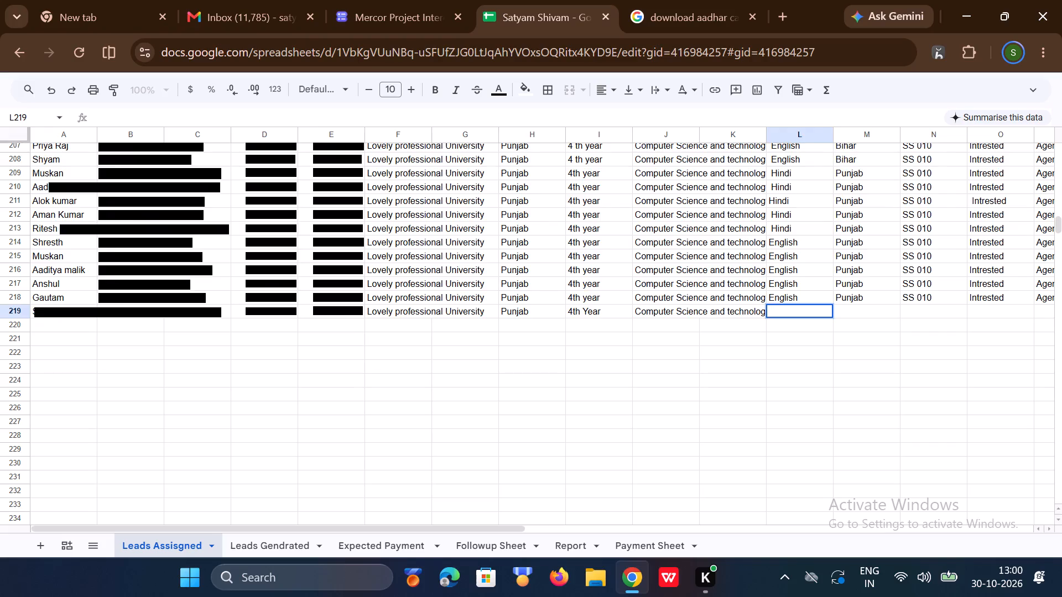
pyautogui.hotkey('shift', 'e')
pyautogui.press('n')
pyautogui.press('BackSpace')
pyautogui.press('BackSpace')
pyautogui.press('BackSpace')
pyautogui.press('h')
pyautogui.press('BackSpace')
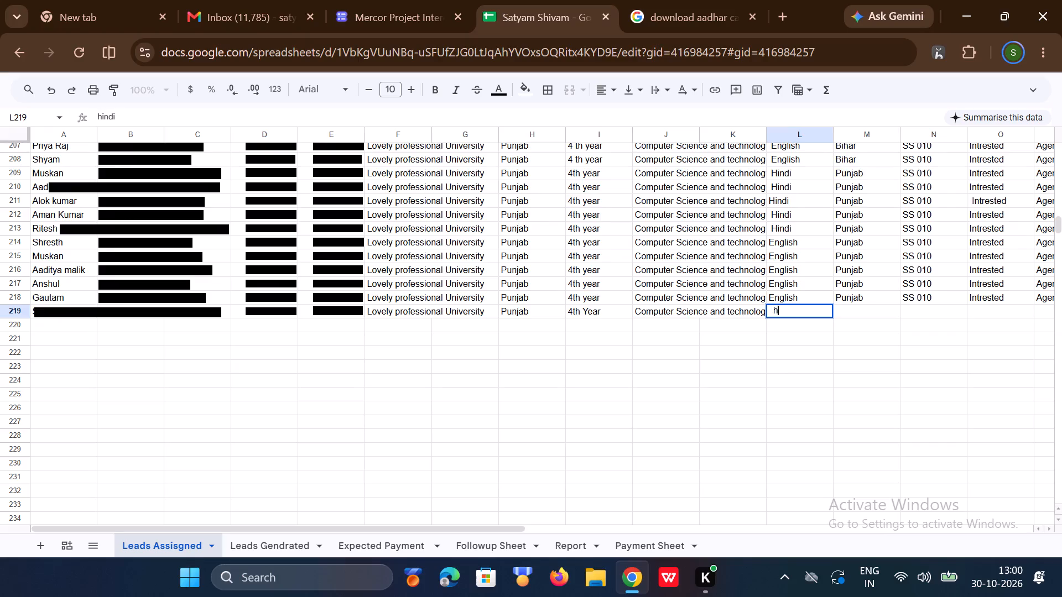
pyautogui.press('BackSpace')
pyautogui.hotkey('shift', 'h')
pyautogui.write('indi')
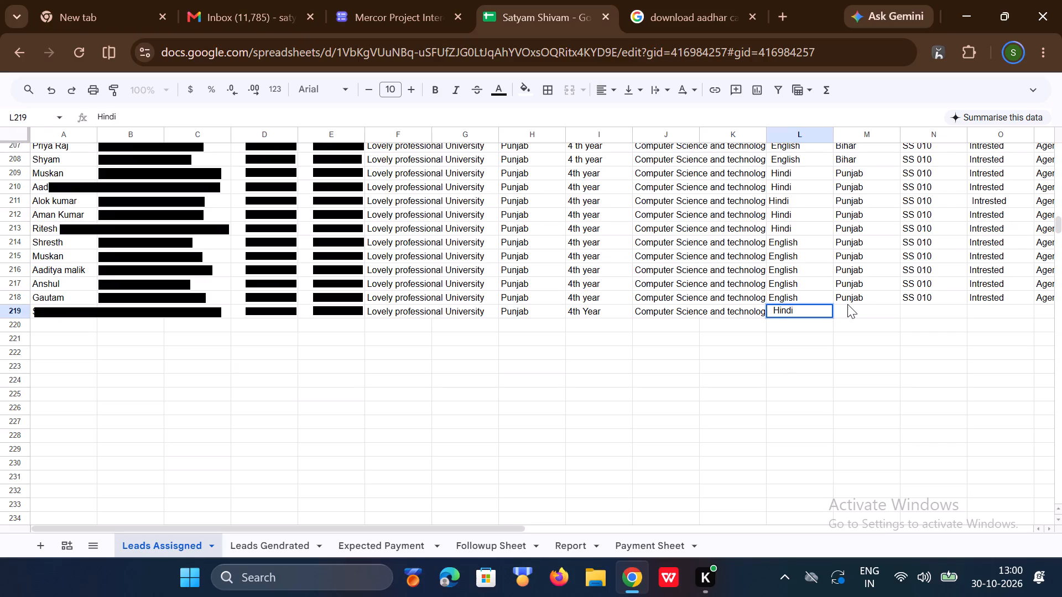
# Enter Punjab in cell M219, following the language entry in the new lead's row.
pyautogui.moveTo(847, 304); pyautogui.dragTo(847, 315)
pyautogui.doubleClick(847, 315)
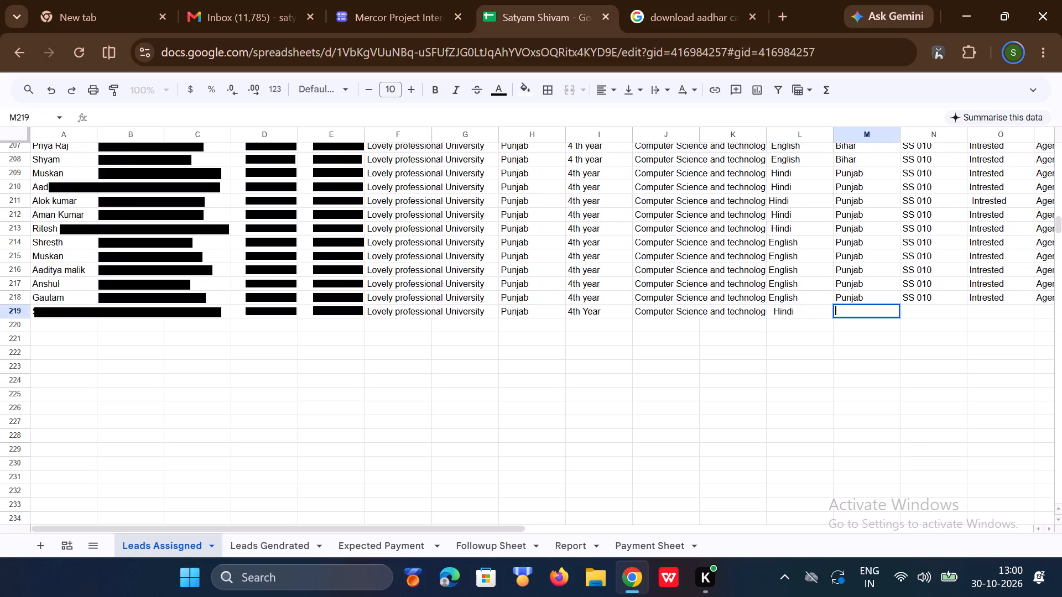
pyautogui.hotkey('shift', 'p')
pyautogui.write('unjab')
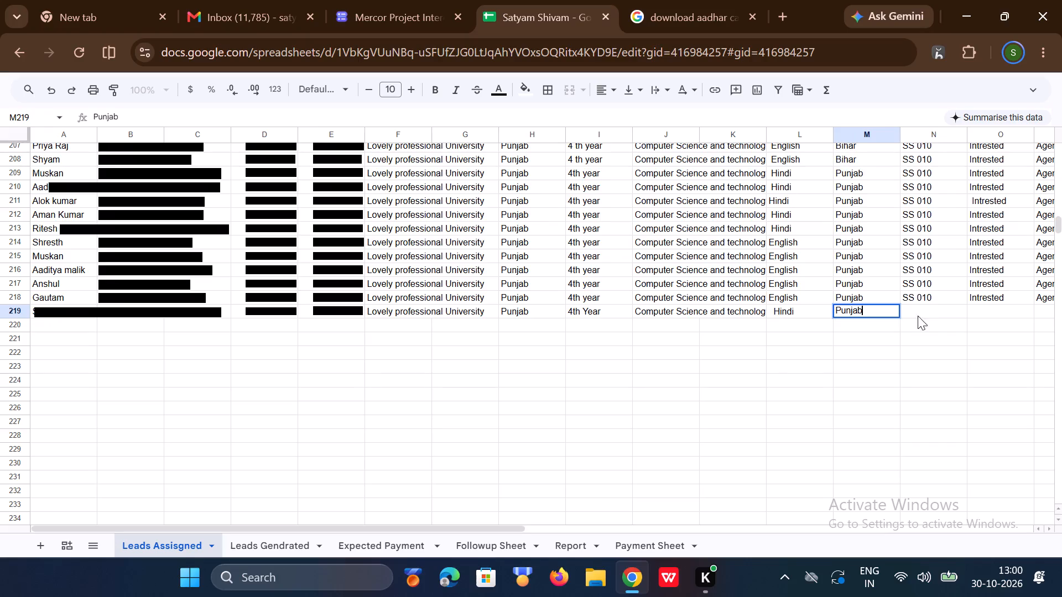
# Enter the code SS 010 in cell N219 of the new lead's row.
pyautogui.click(912, 317)
pyautogui.doubleClick(919, 315)
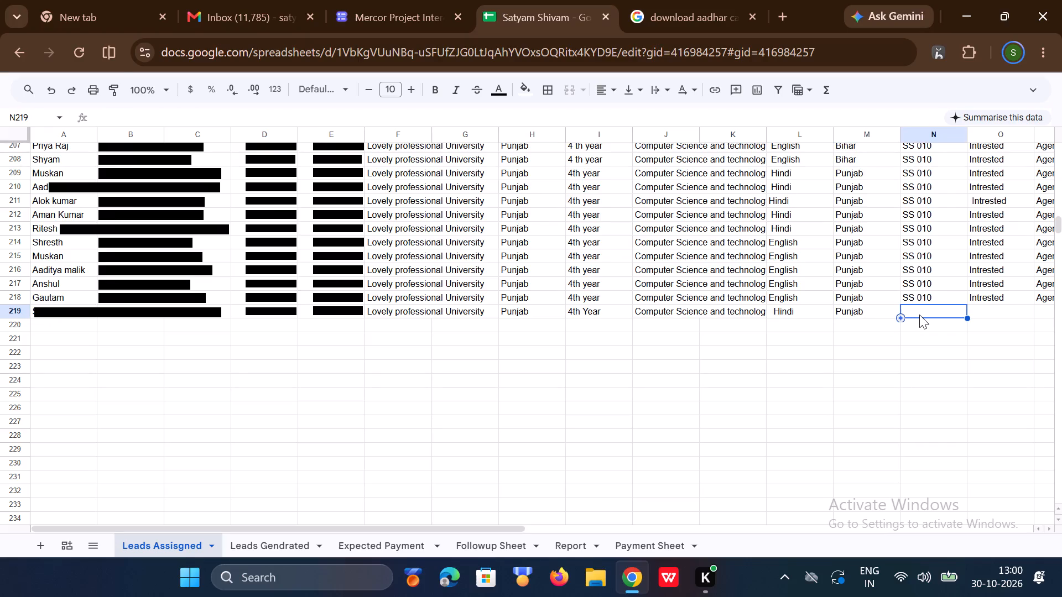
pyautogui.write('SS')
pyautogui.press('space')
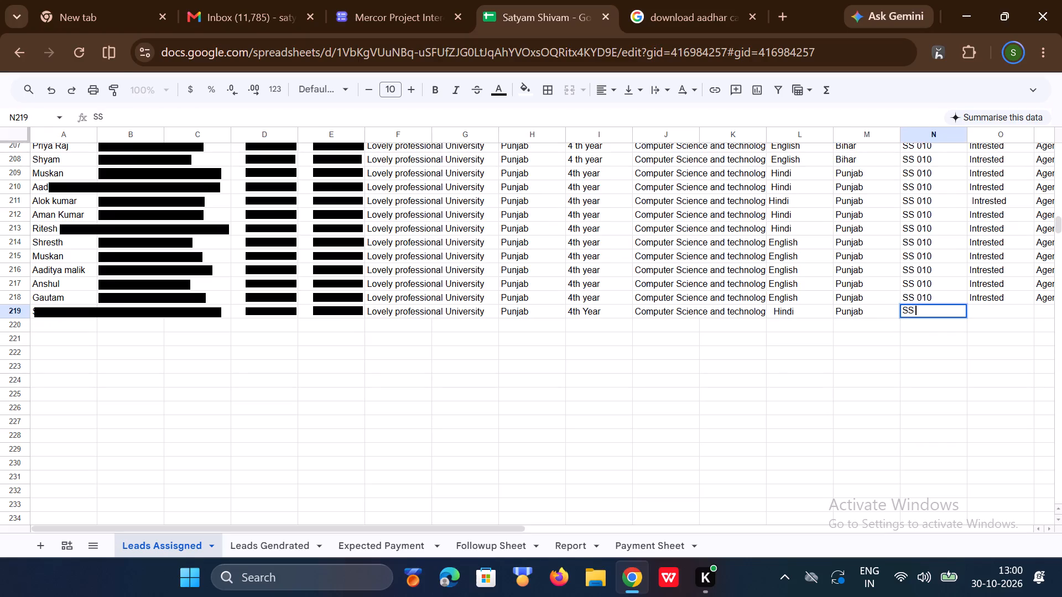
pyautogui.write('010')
# Enter Intrested as the new lead's status in cell O219, spelled as in the rows above.
pyautogui.click(984, 313)
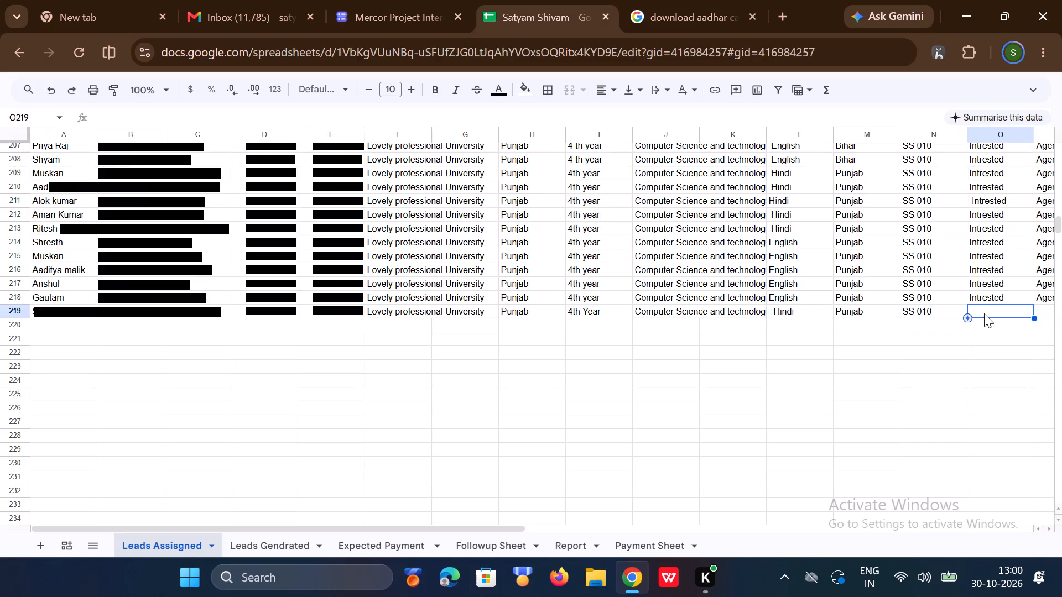
pyautogui.click(984, 313)
pyautogui.click(984, 313)
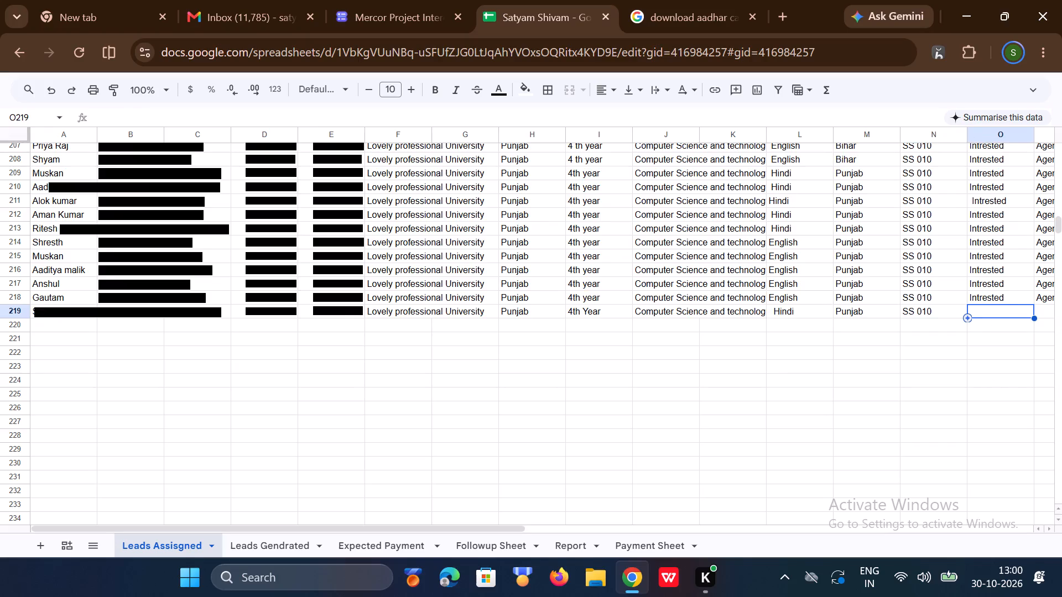
pyautogui.doubleClick(993, 308)
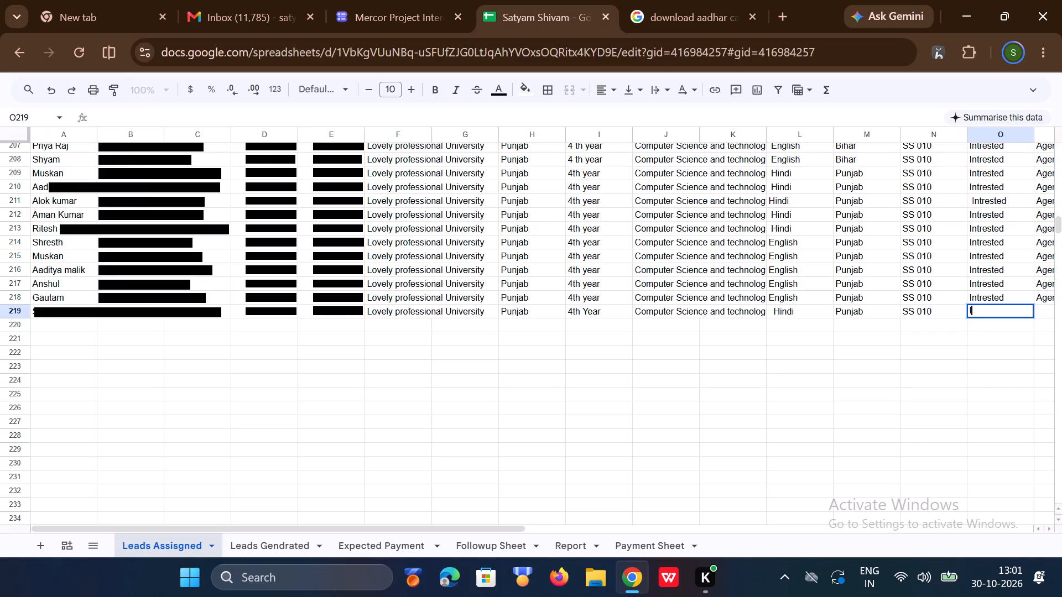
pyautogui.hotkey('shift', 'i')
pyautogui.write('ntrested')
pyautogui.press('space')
# Enter Agent in cell P219 to fill the last column of the new lead's row.
pyautogui.click(1040, 311)
pyautogui.doubleClick(1040, 311)
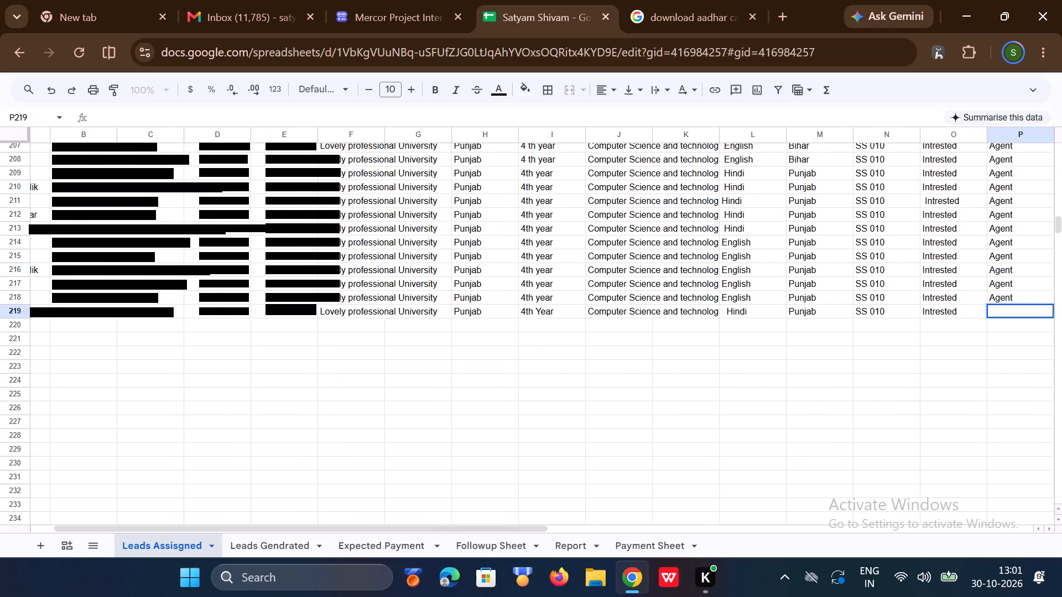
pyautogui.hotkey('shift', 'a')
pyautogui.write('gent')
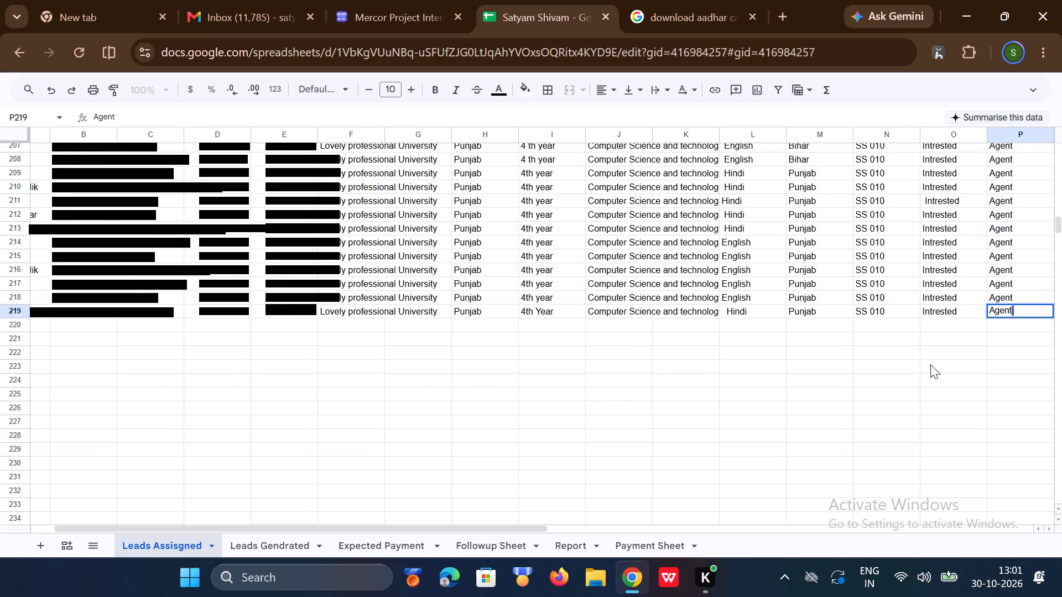
pyautogui.click(928, 368)
pyautogui.hscroll(6, 780, 357)
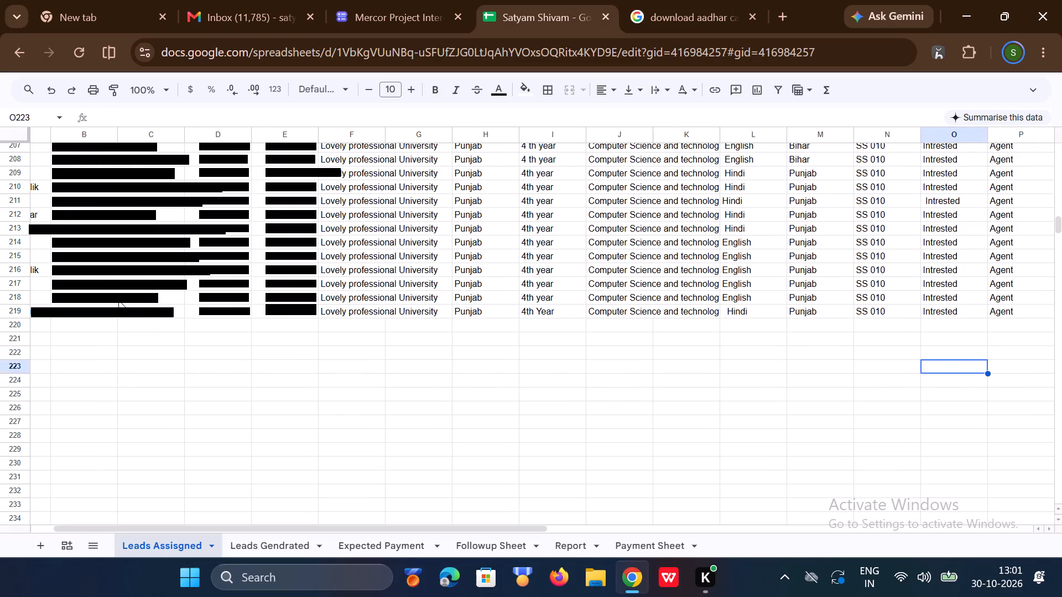
# Start another lead in row 220 by entering the lead's full name in cell A220, matching the name in row 207.
pyautogui.click(59, 321)
pyautogui.click(59, 321)
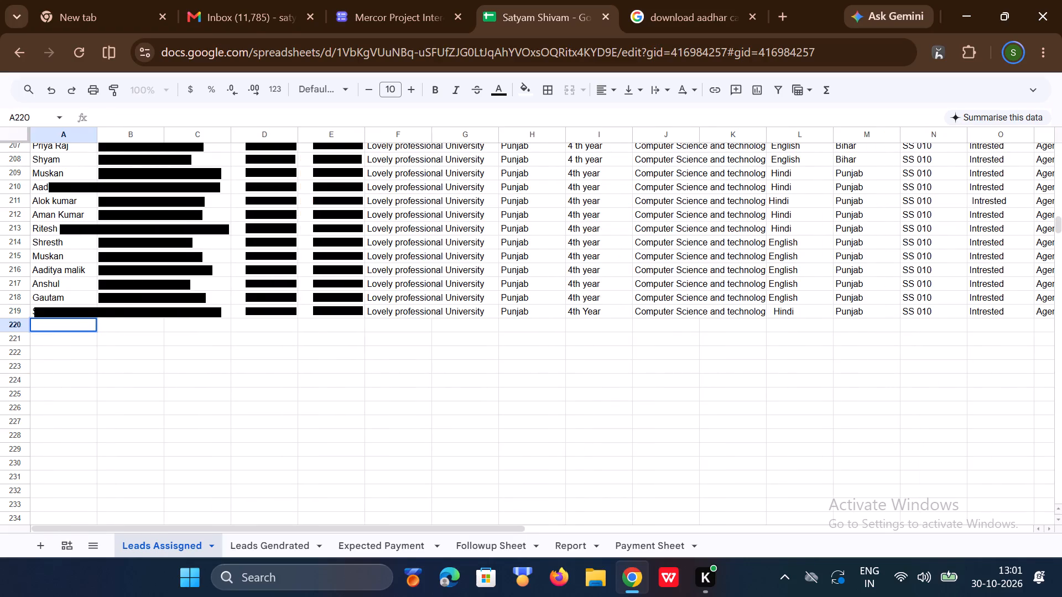
pyautogui.click(65, 324)
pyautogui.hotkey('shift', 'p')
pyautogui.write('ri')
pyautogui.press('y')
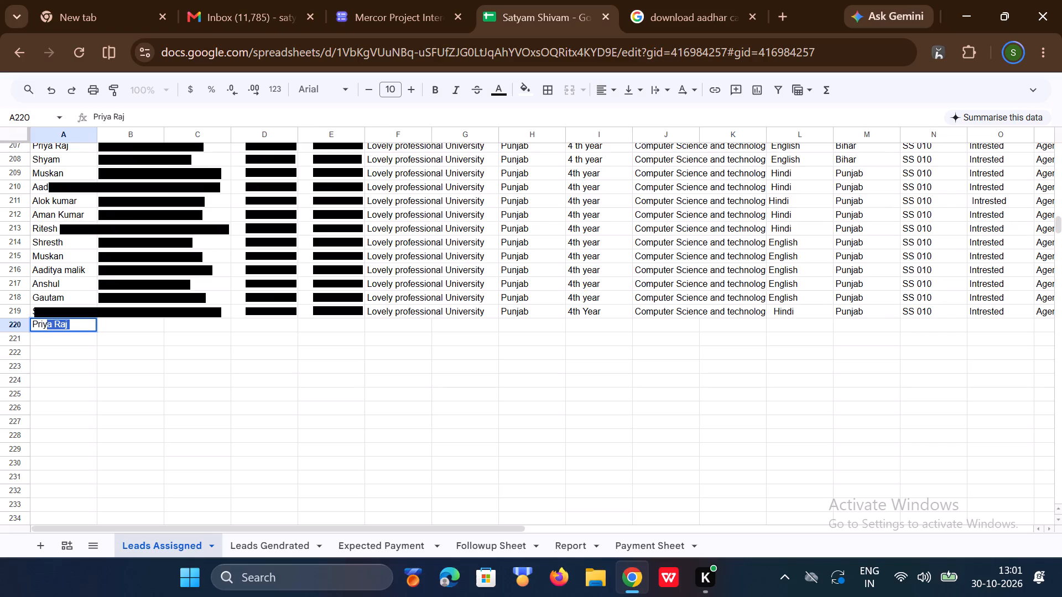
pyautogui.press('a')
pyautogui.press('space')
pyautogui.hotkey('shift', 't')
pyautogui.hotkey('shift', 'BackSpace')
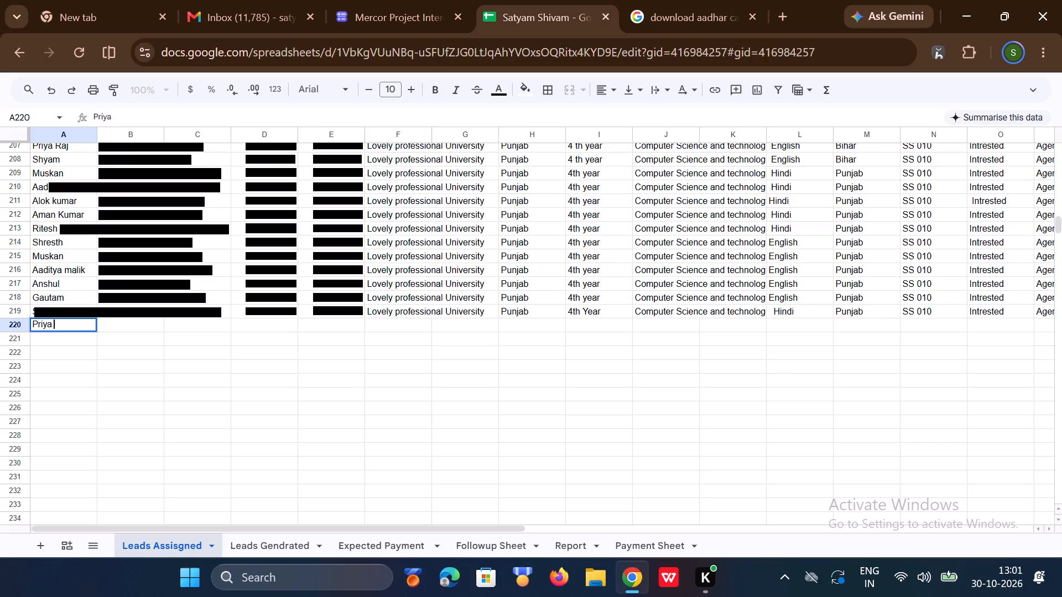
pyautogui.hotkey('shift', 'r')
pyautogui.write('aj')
# Open the empty cell B220, beside the new lead's name, for editing.
pyautogui.doubleClick(128, 321)
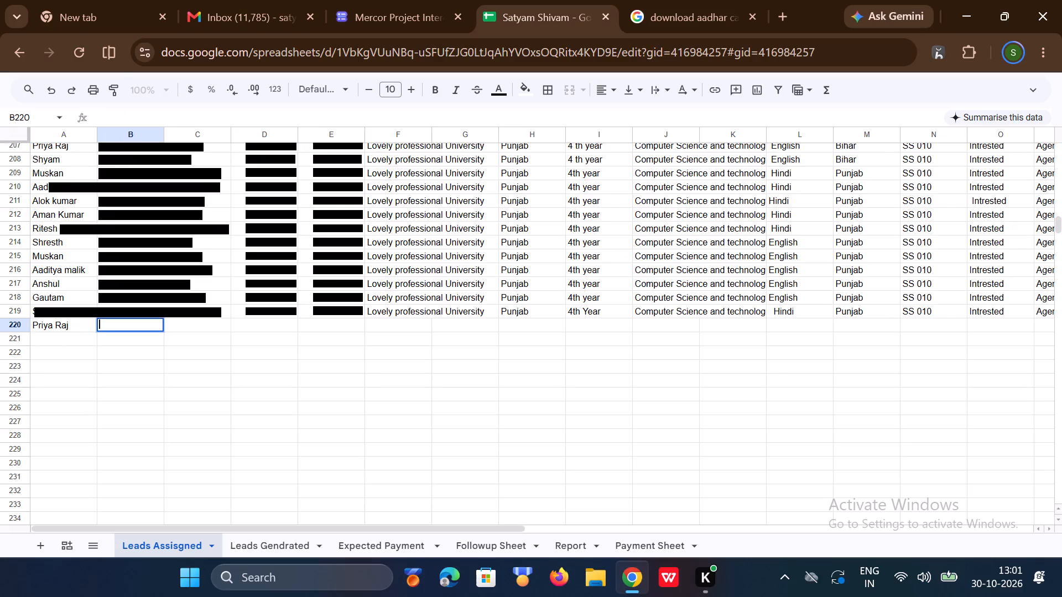
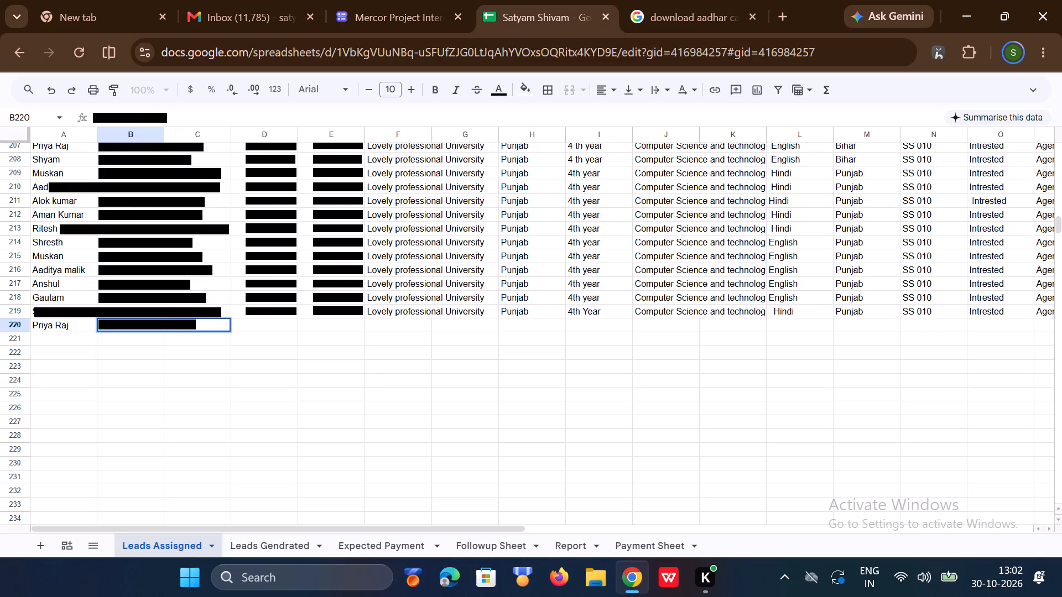
# Complete the new lead's e-mail address in cell B220 with the ending .com.
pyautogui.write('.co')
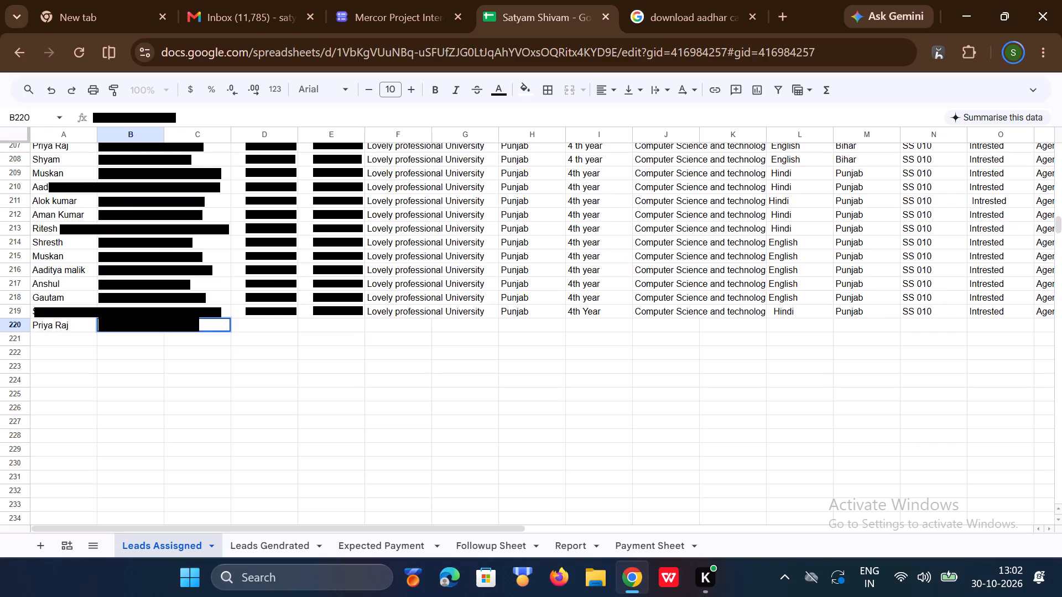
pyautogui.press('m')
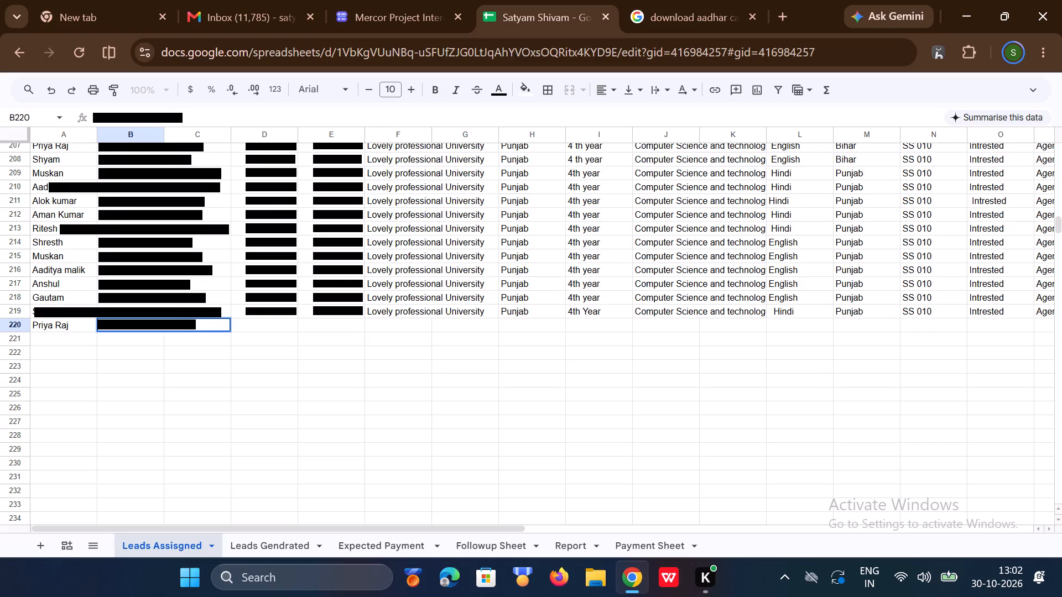
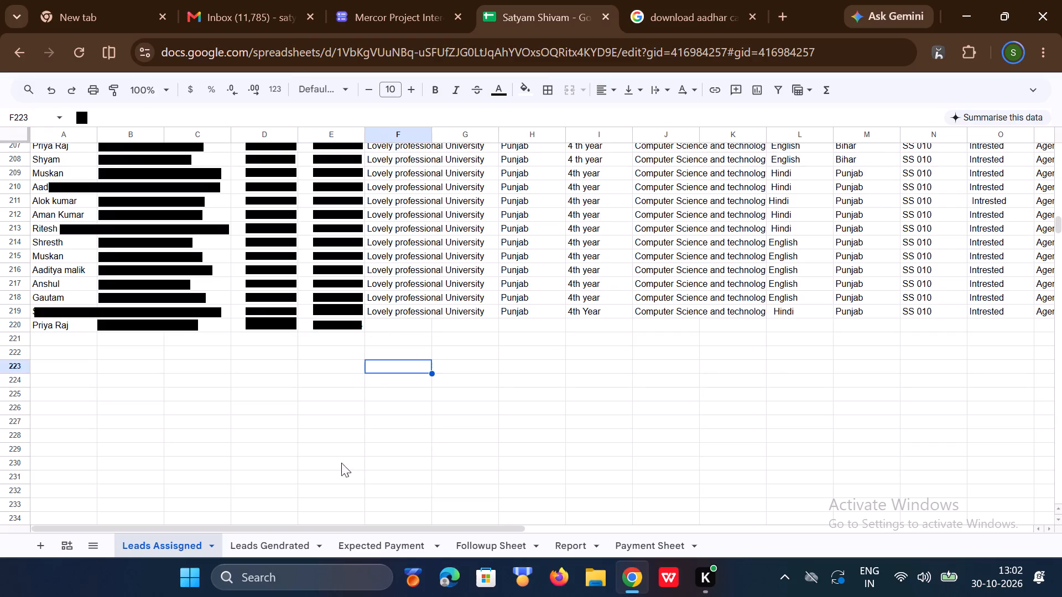
# Open the empty cell F220 in the new lead's row for editing.
pyautogui.doubleClick(394, 327)
pyautogui.click(394, 327)
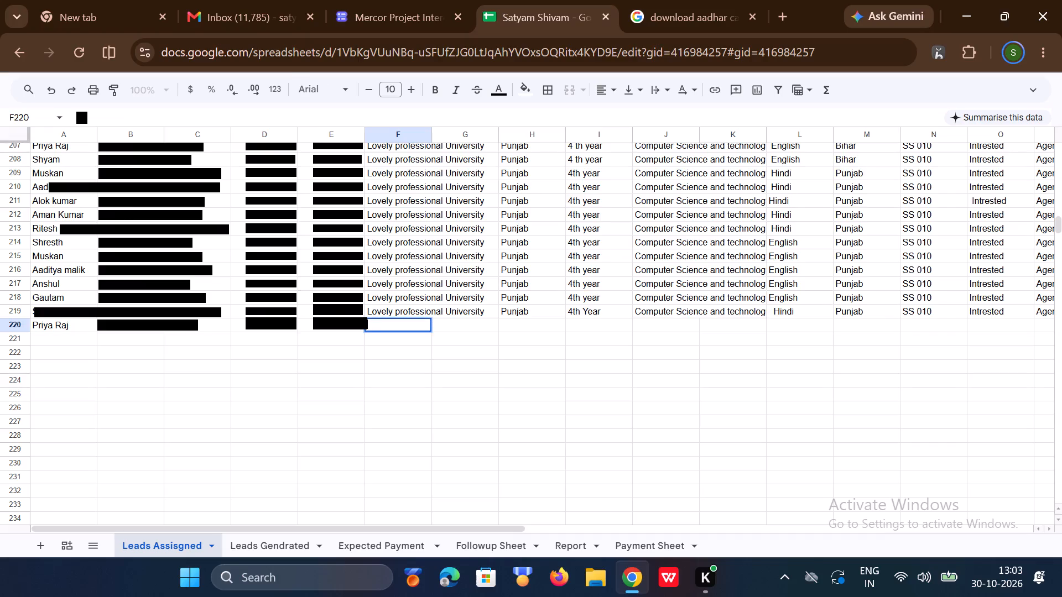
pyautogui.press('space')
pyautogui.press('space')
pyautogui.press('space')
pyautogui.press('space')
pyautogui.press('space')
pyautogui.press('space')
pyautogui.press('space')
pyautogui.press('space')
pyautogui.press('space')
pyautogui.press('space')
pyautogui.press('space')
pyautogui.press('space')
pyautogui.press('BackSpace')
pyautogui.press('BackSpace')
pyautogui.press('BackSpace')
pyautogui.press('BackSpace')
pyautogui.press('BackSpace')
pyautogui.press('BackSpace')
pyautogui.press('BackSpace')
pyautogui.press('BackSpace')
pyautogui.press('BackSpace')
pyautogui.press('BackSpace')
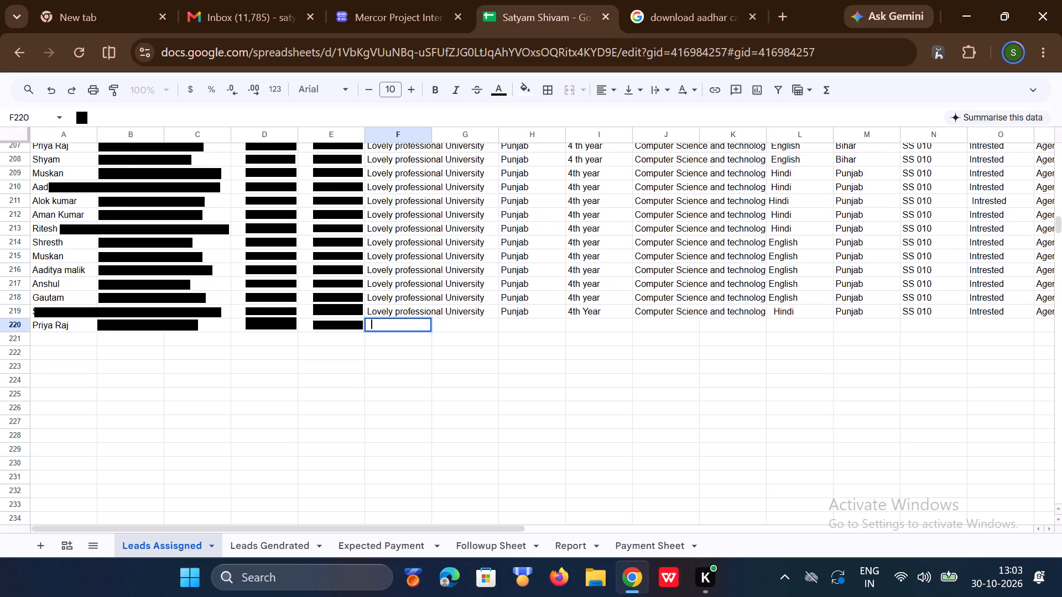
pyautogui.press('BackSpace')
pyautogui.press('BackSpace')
# Enter Lovely professional University as the new lead's university in cell F220, capitalised as in the rows above.
pyautogui.hotkey('shift', 'l')
pyautogui.press('o')
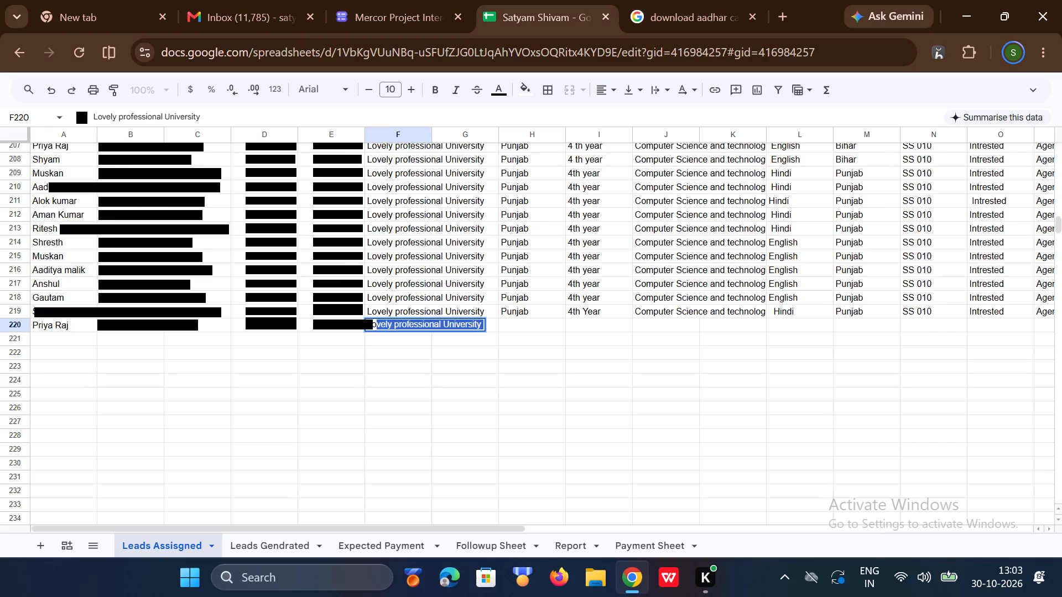
pyautogui.press('v')
pyautogui.press('e')
pyautogui.press('l')
pyautogui.press('y')
pyautogui.press('space')
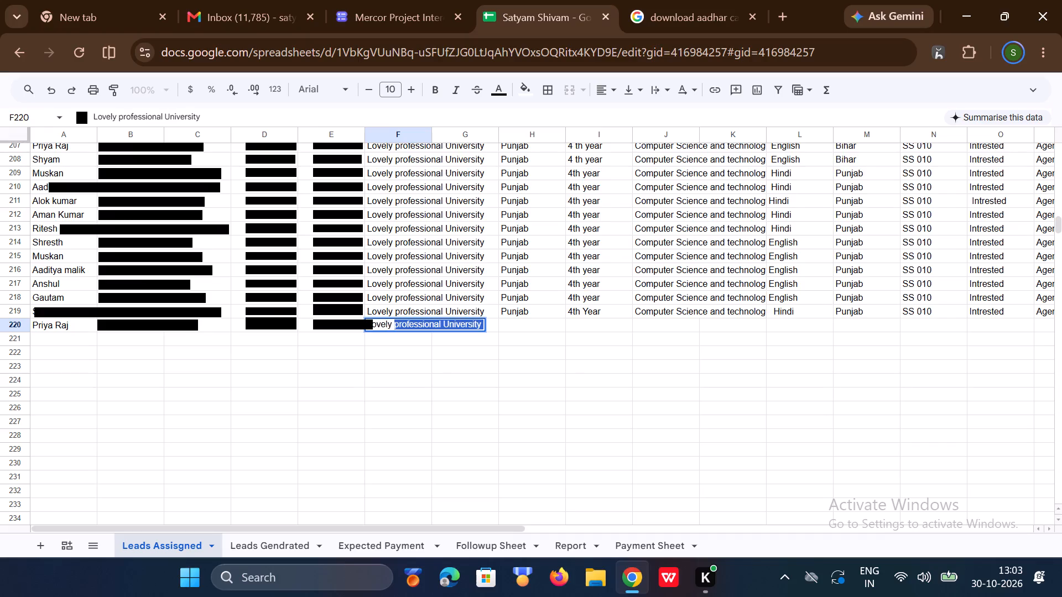
pyautogui.press('p')
pyautogui.press('r')
pyautogui.press('o')
pyautogui.write('fe')
pyautogui.write('ss')
pyautogui.write('iona')
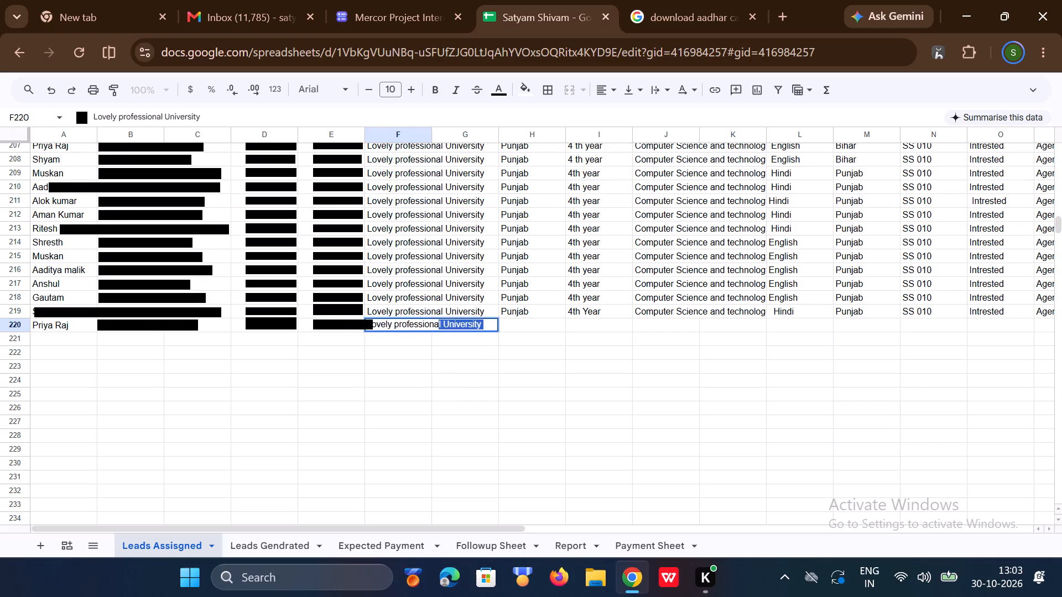
pyautogui.write('l')
pyautogui.press('space')
pyautogui.press('u')
pyautogui.press('BackSpace')
pyautogui.press('BackSpace')
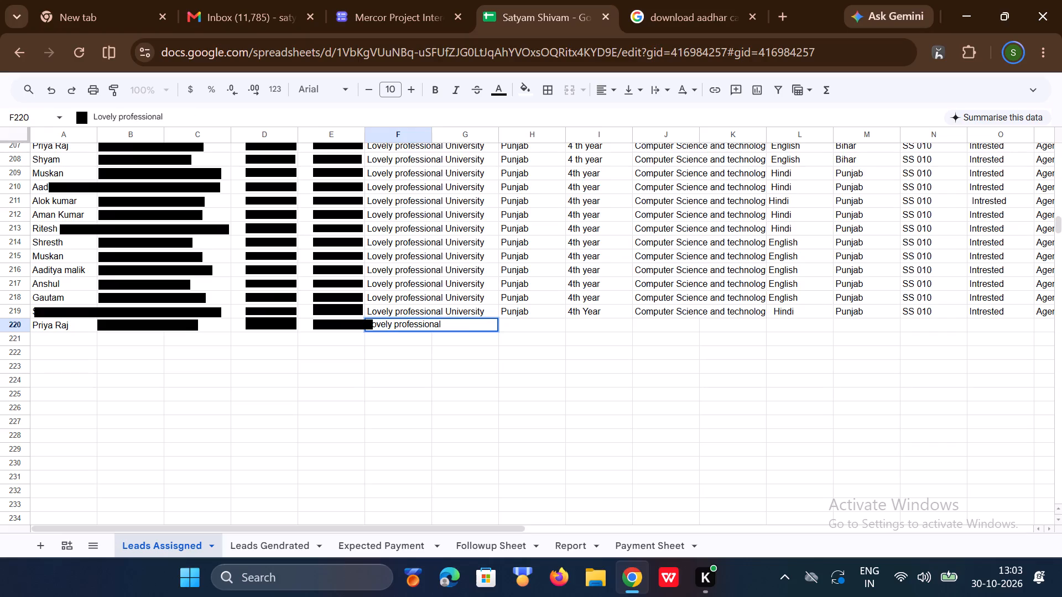
pyautogui.hotkey('shift', 'u')
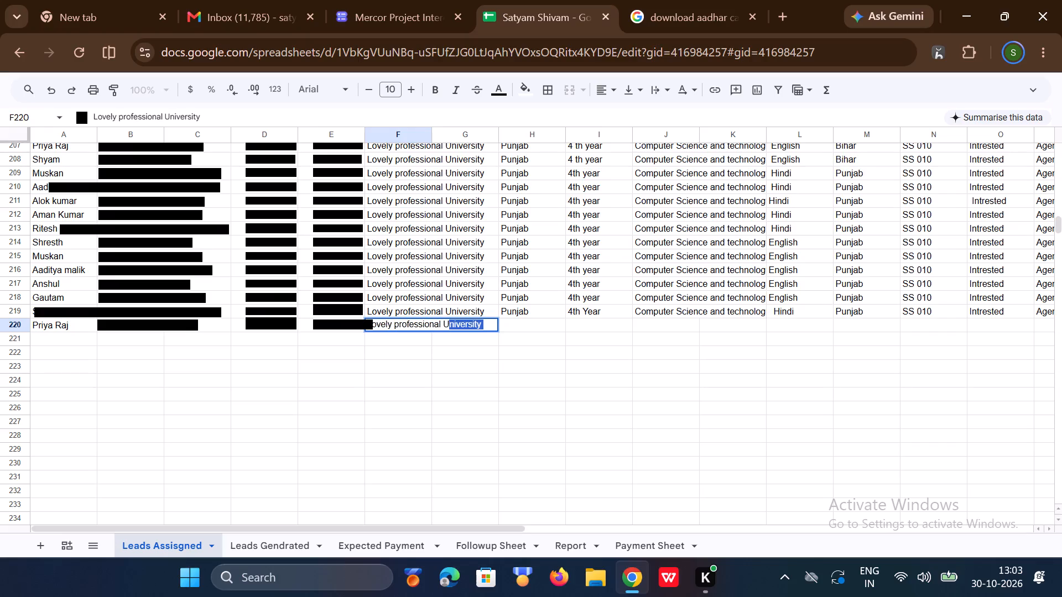
pyautogui.write('ni')
pyautogui.write('ver')
pyautogui.write('sity')
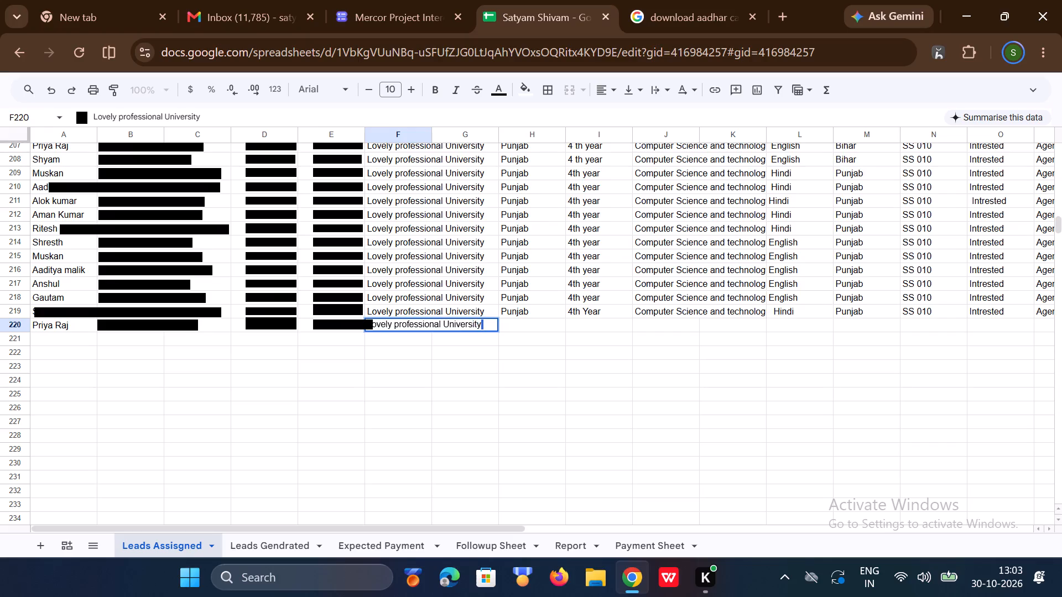
# Enter Punjab in cell H220, beside the new lead's university.
pyautogui.click(533, 327)
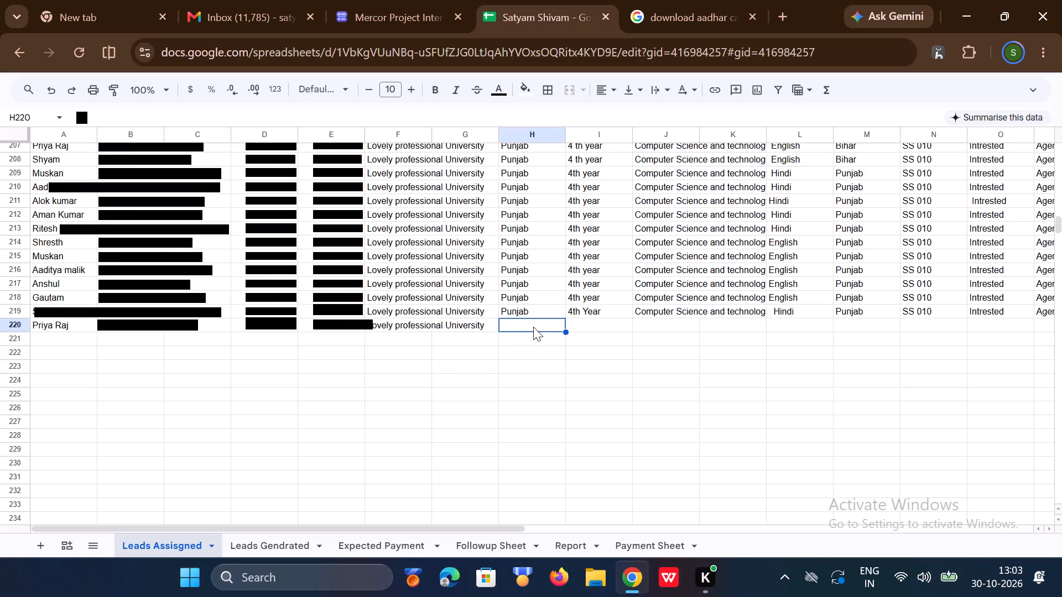
pyautogui.click(533, 327)
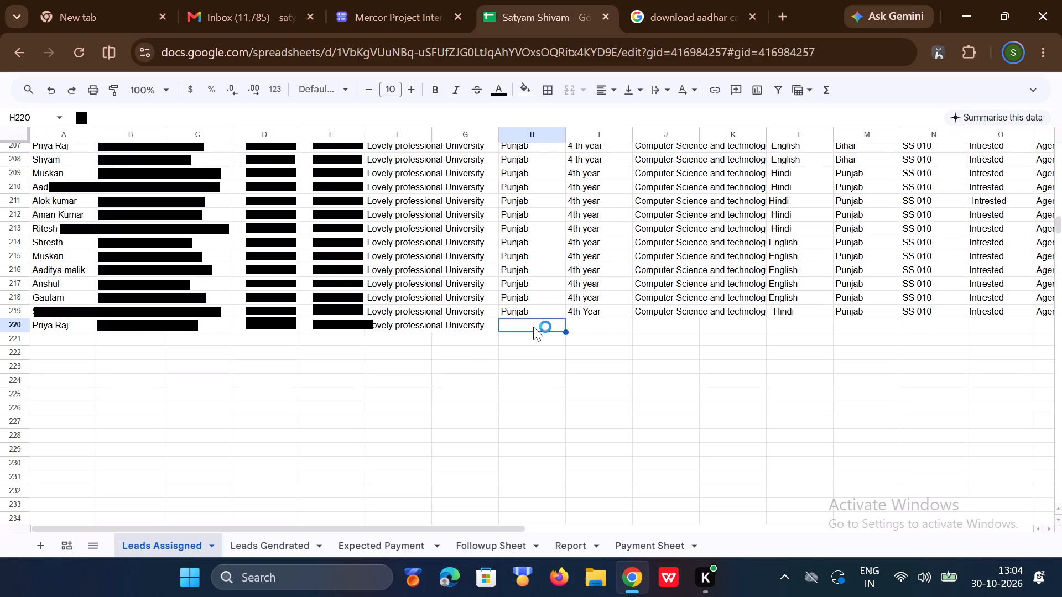
pyautogui.click(533, 327)
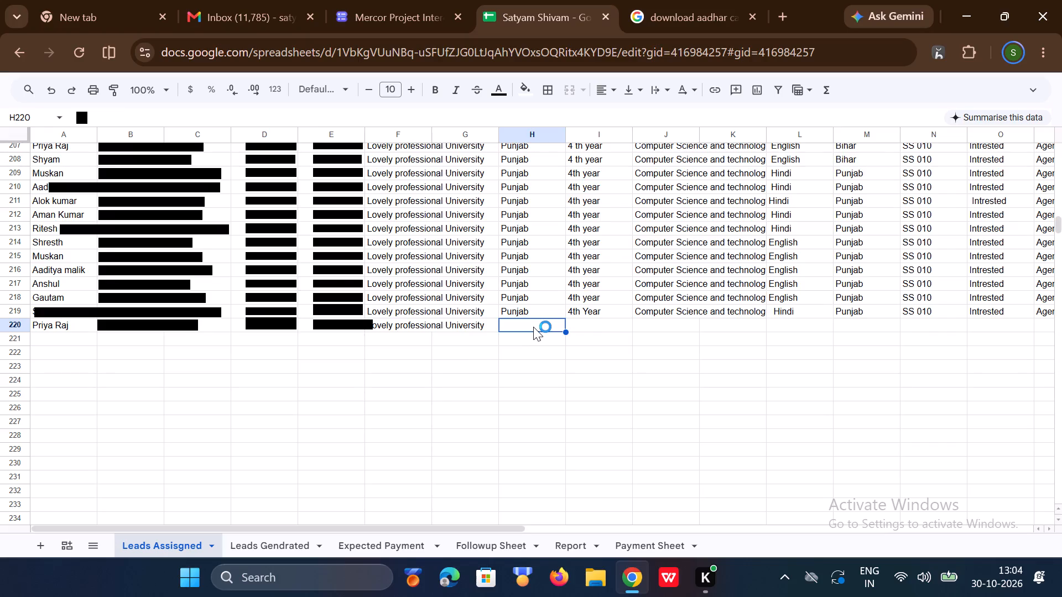
pyautogui.doubleClick(528, 326)
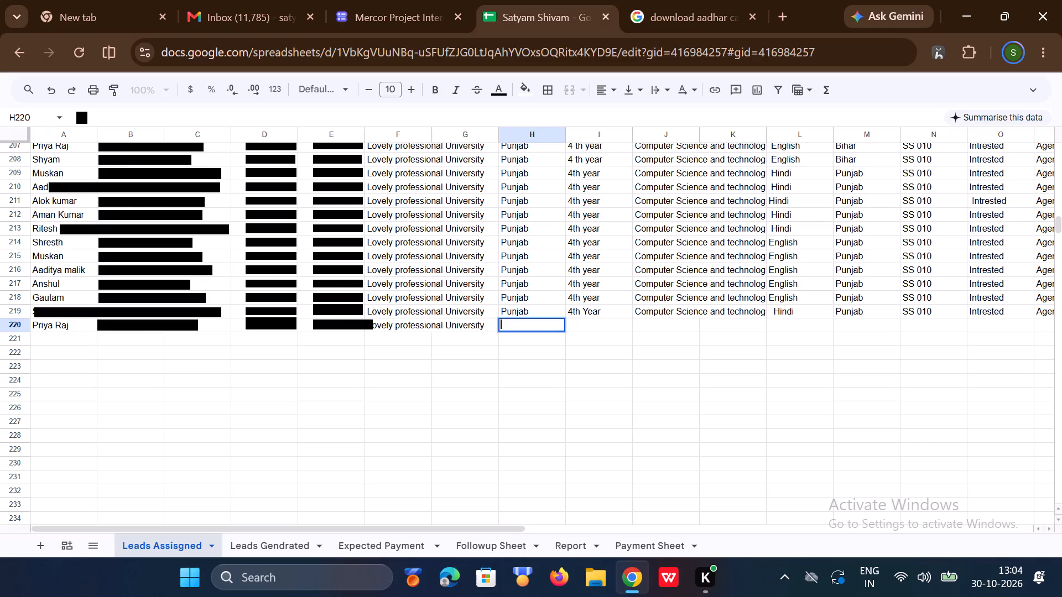
pyautogui.hotkey('shift', 'p')
pyautogui.write('unj')
pyautogui.write('ab')
# Enter 4 th year as the new lead's year of study in cell I220.
pyautogui.click(587, 333)
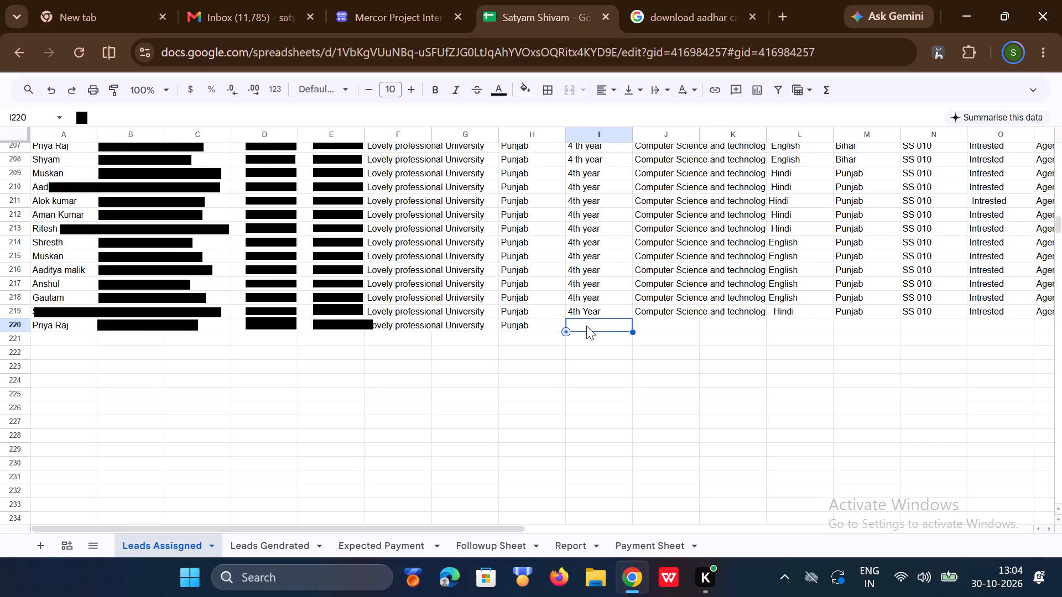
pyautogui.doubleClick(586, 326)
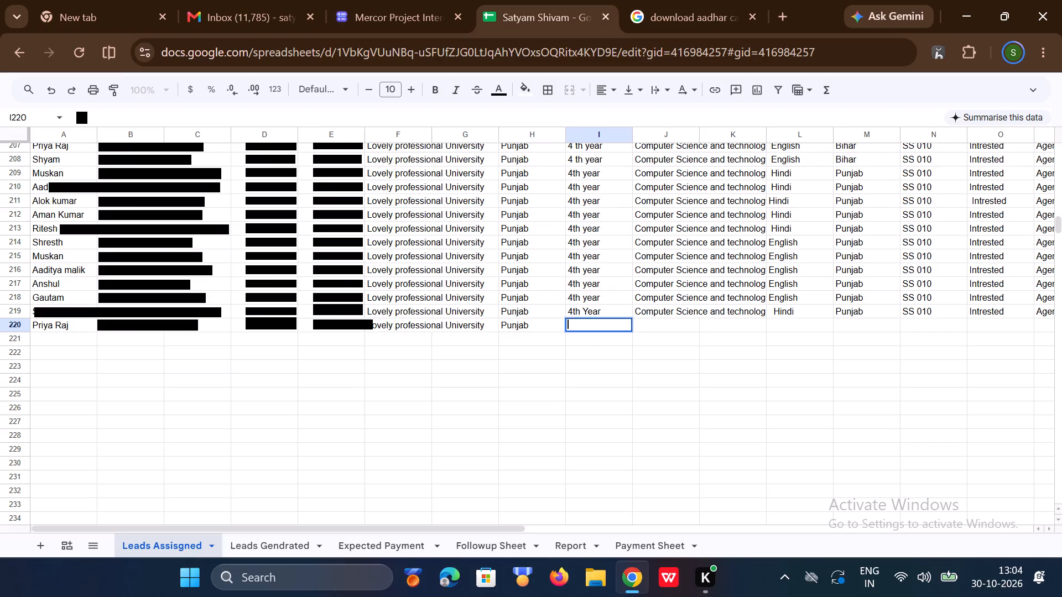
pyautogui.write('4 th')
pyautogui.press('space')
pyautogui.write('year')
# Enter Computer Science and Technology as the new lead's course in cell J220.
pyautogui.doubleClick(667, 325)
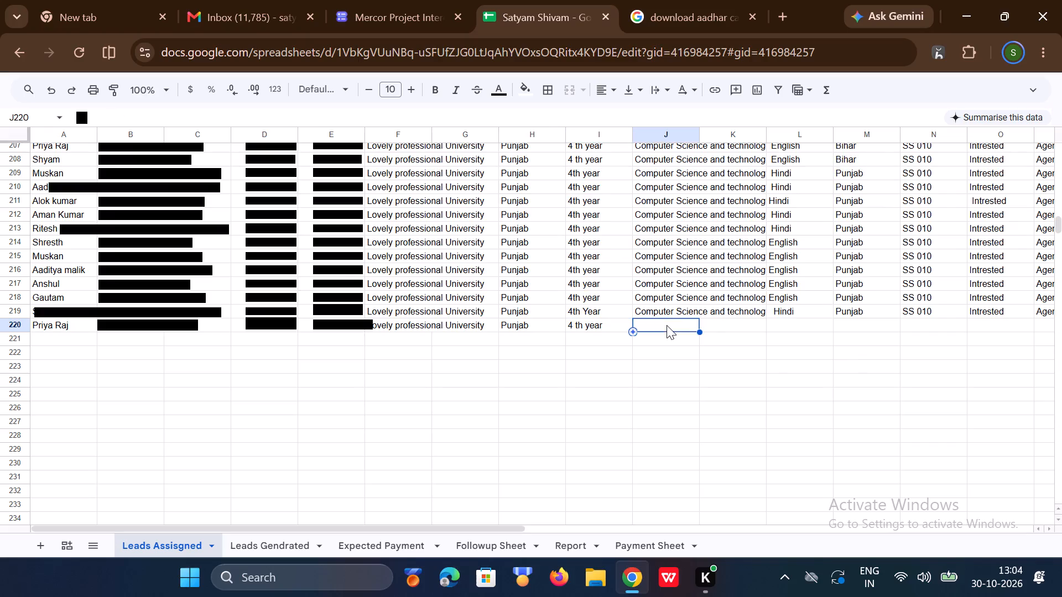
pyautogui.hotkey('shift', 'c')
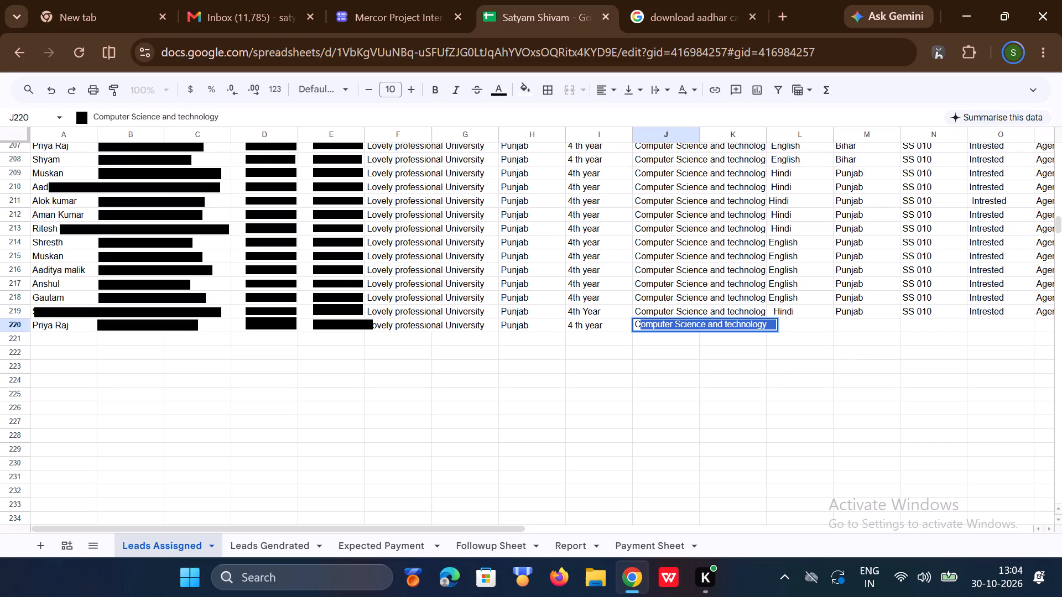
pyautogui.write('om')
pyautogui.write('pu')
pyautogui.write('ter')
pyautogui.press('space')
pyautogui.hotkey('shift', 's')
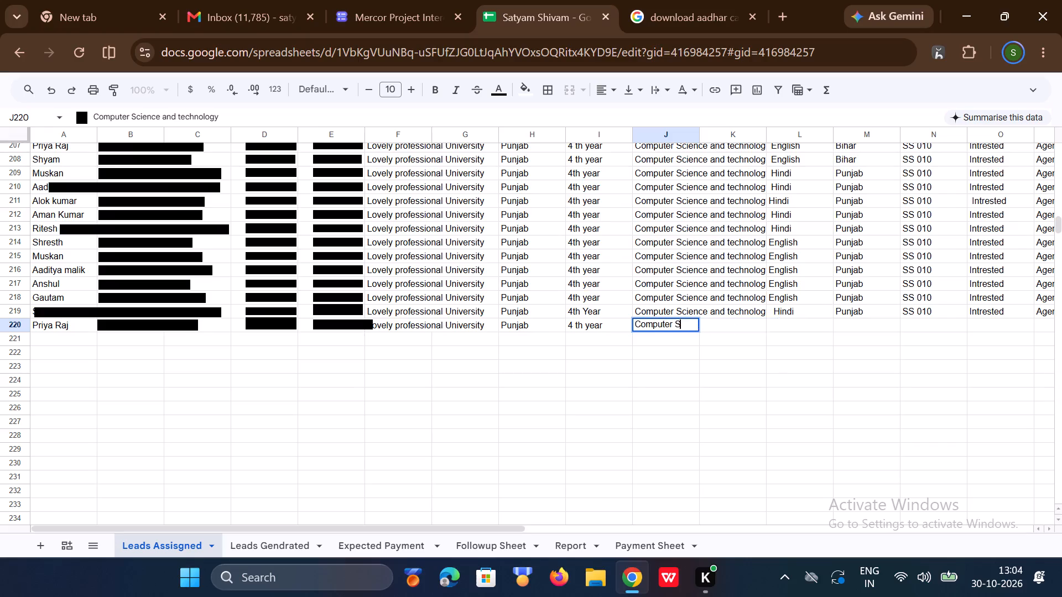
pyautogui.write('ci')
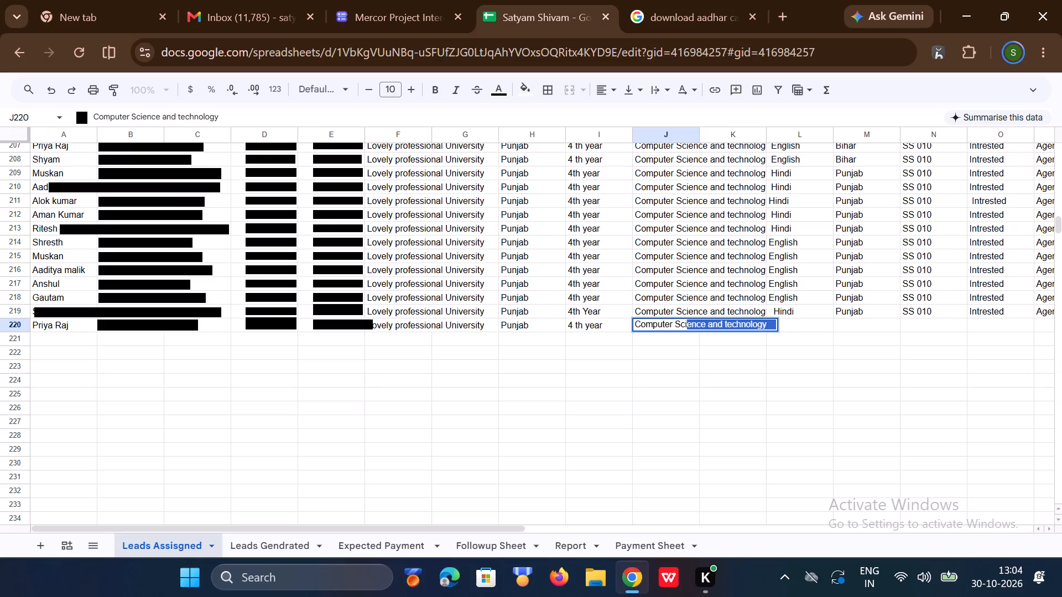
pyautogui.write('ence')
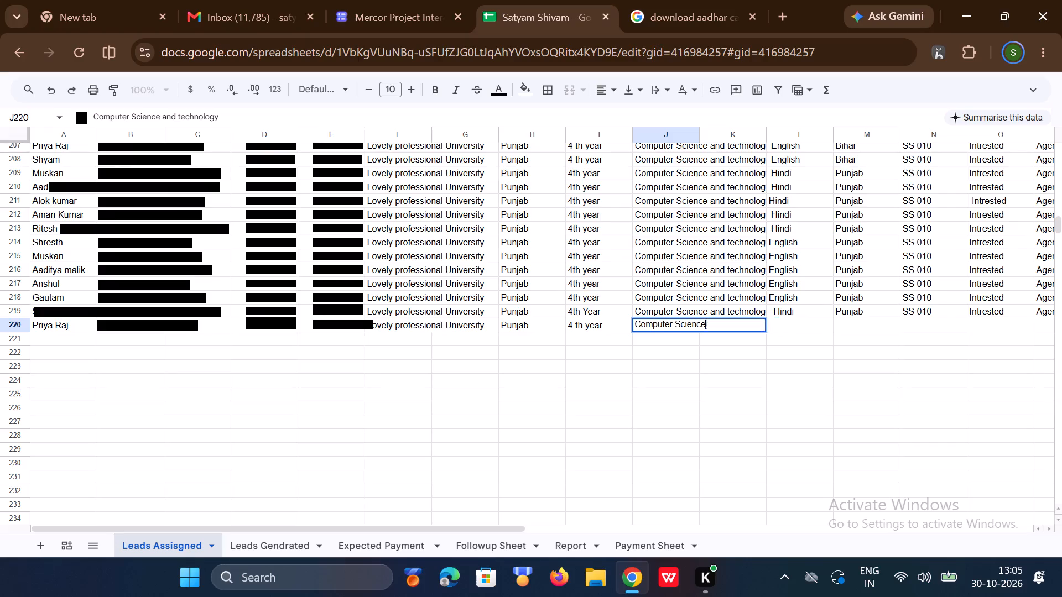
pyautogui.press('space')
pyautogui.write('and')
pyautogui.press('space')
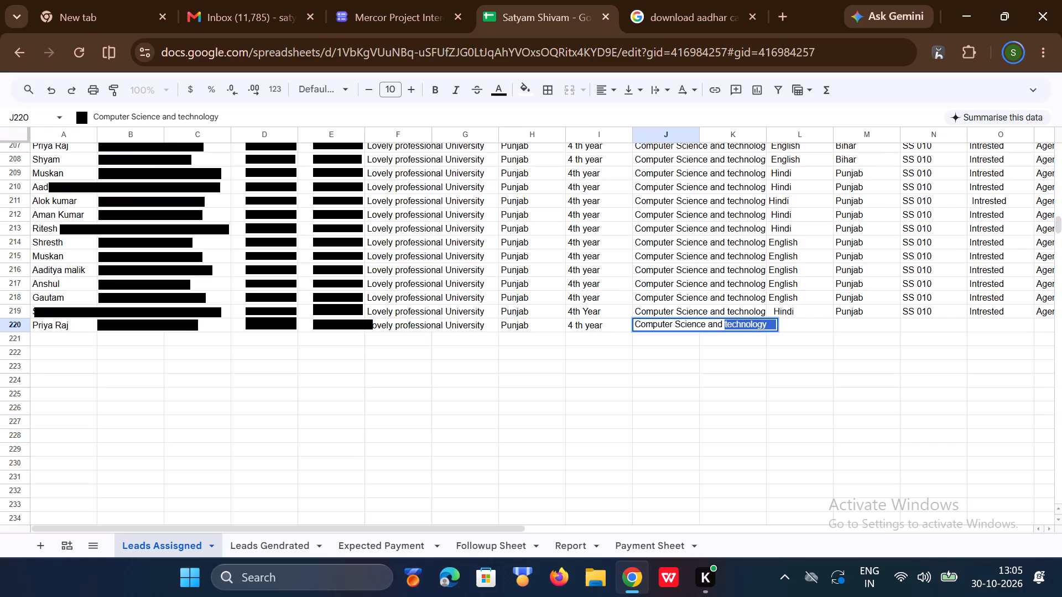
pyautogui.hotkey('shift', 't')
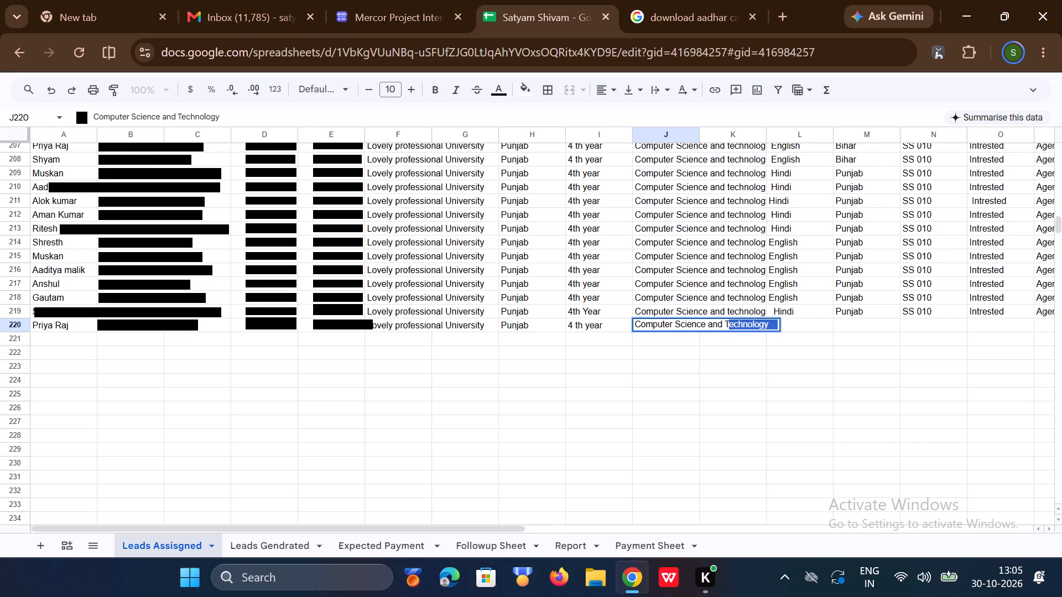
pyautogui.write('ech')
pyautogui.write('nolo')
pyautogui.write('gy')
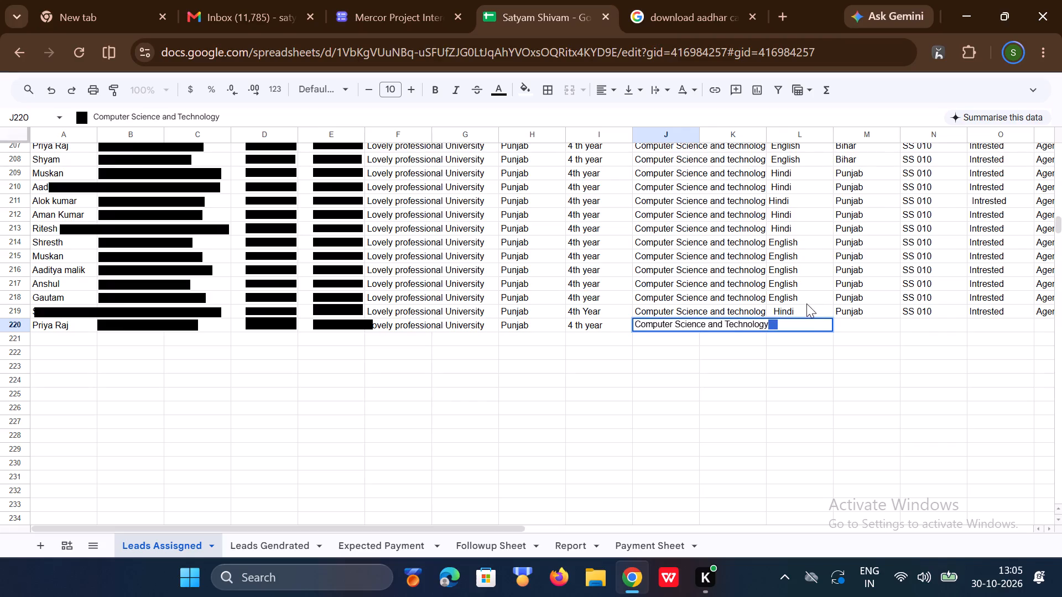
pyautogui.click(780, 348)
# Open the empty cell L220 in the new lead's row for editing and add leading spaces.
pyautogui.tripleClick(800, 327)
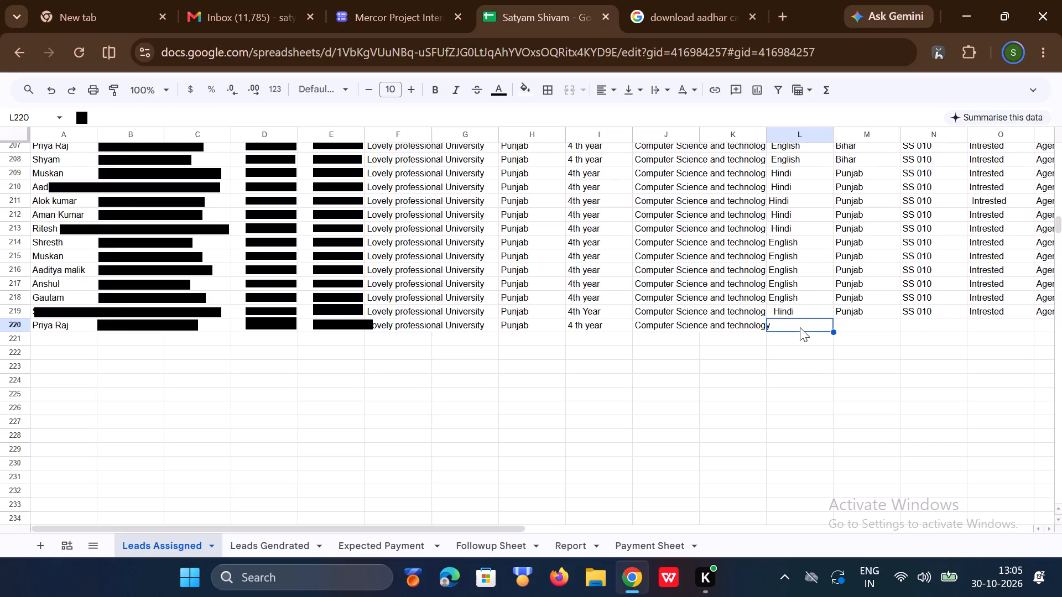
pyautogui.press('space')
pyautogui.press('space')
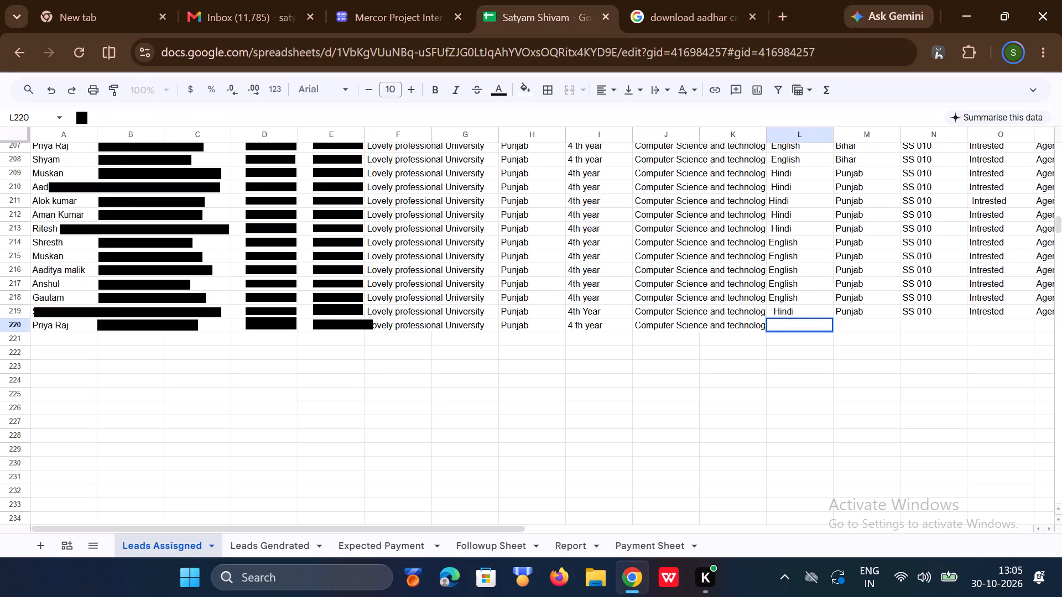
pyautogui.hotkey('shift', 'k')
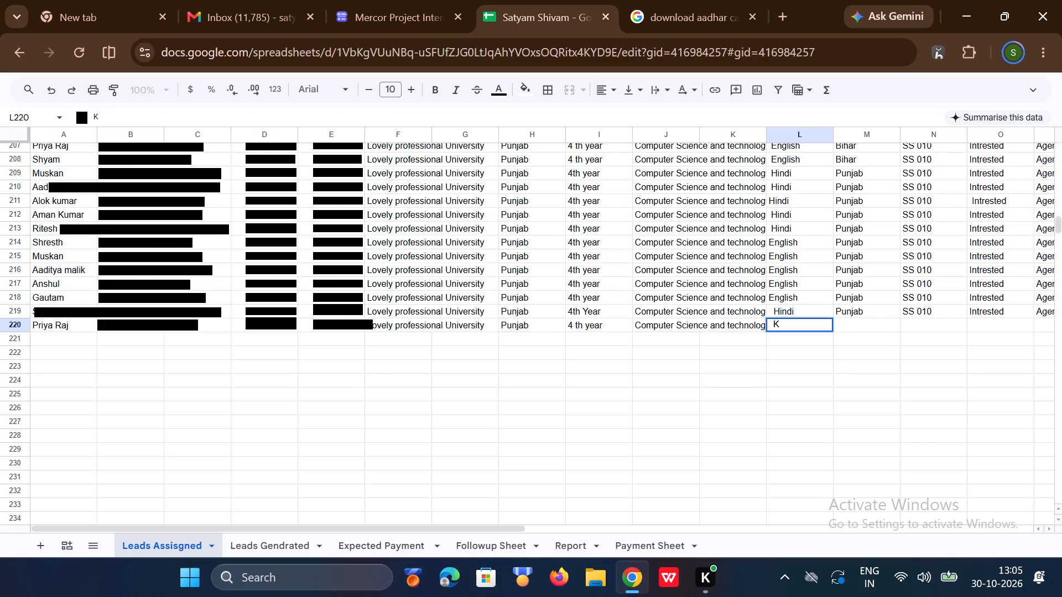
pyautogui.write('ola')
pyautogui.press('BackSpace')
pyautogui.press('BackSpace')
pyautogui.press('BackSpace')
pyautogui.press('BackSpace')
# Enter Hindi as the new lead's language in cell L220.
pyautogui.hotkey('shift', 'h')
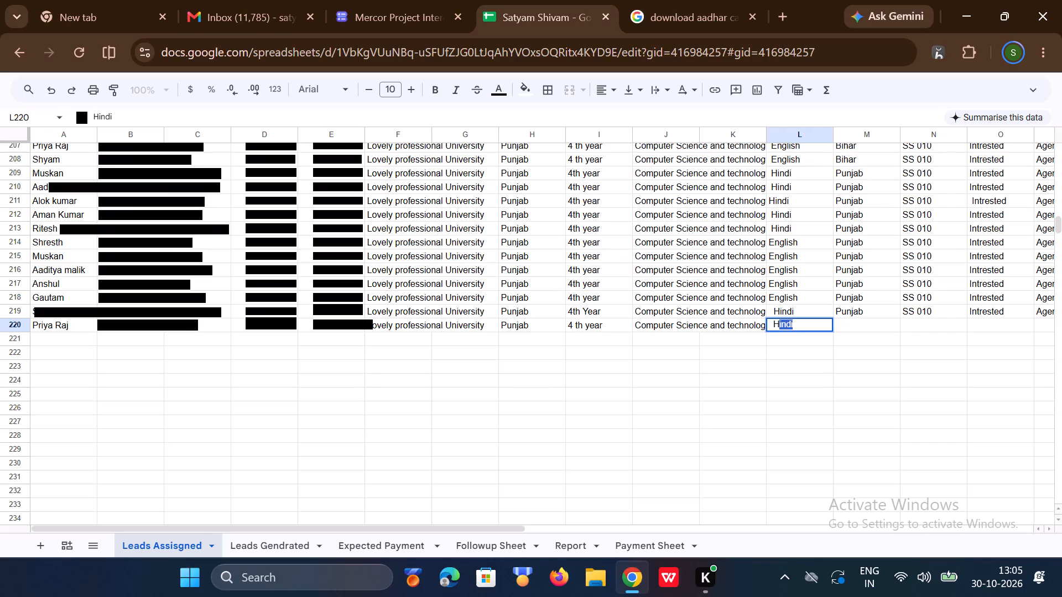
pyautogui.press('i')
pyautogui.write('ndi')
pyautogui.doubleClick(860, 395)
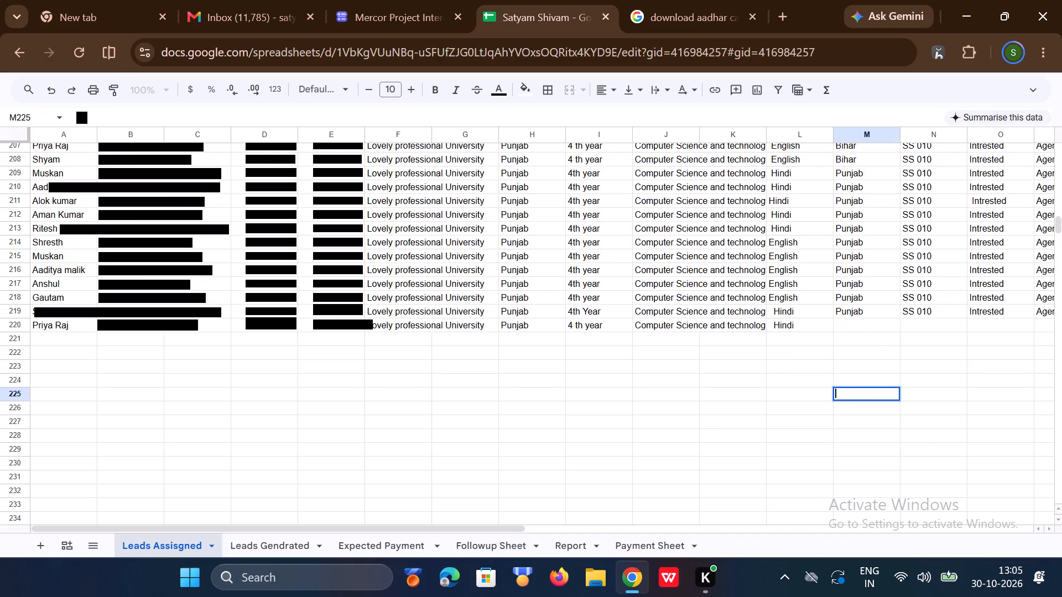
# Enter Punjab in cell M220, beside the new lead's language.
pyautogui.doubleClick(844, 323)
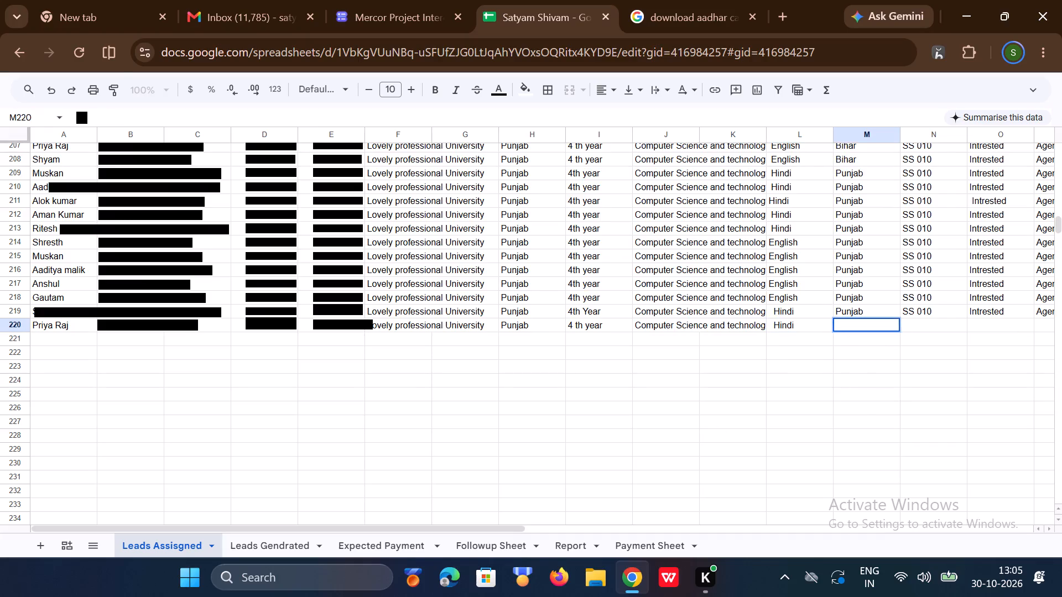
pyautogui.click(844, 323)
pyautogui.hotkey('shift', 'p')
pyautogui.write('unja')
pyautogui.press('b')
# Enter the code SS 010 in cell N220, matching the rows above.
pyautogui.doubleClick(908, 326)
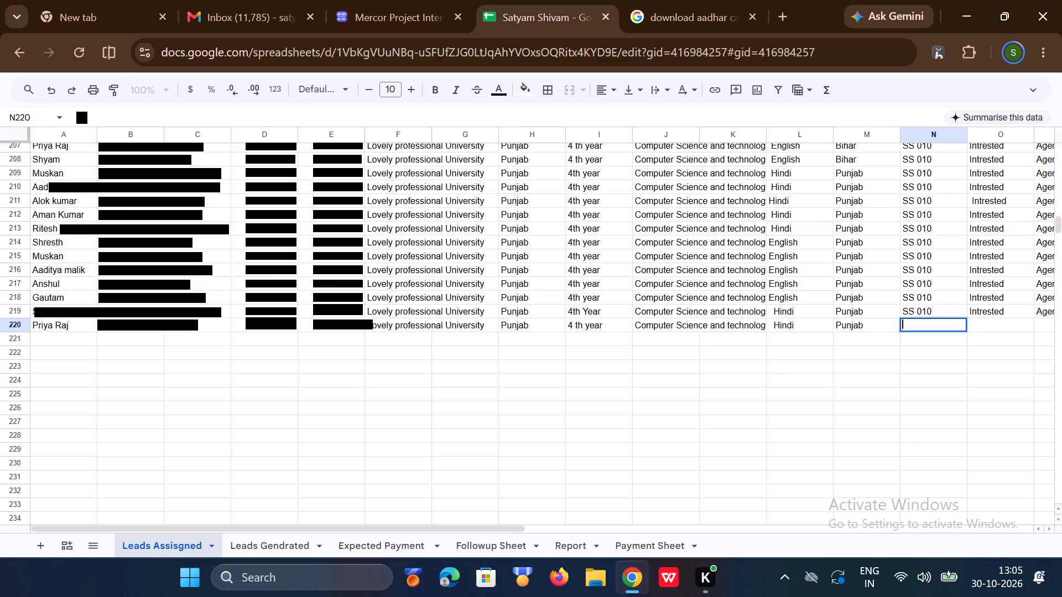
pyautogui.write('SS')
pyautogui.press('space')
pyautogui.write('0')
pyautogui.write('10')
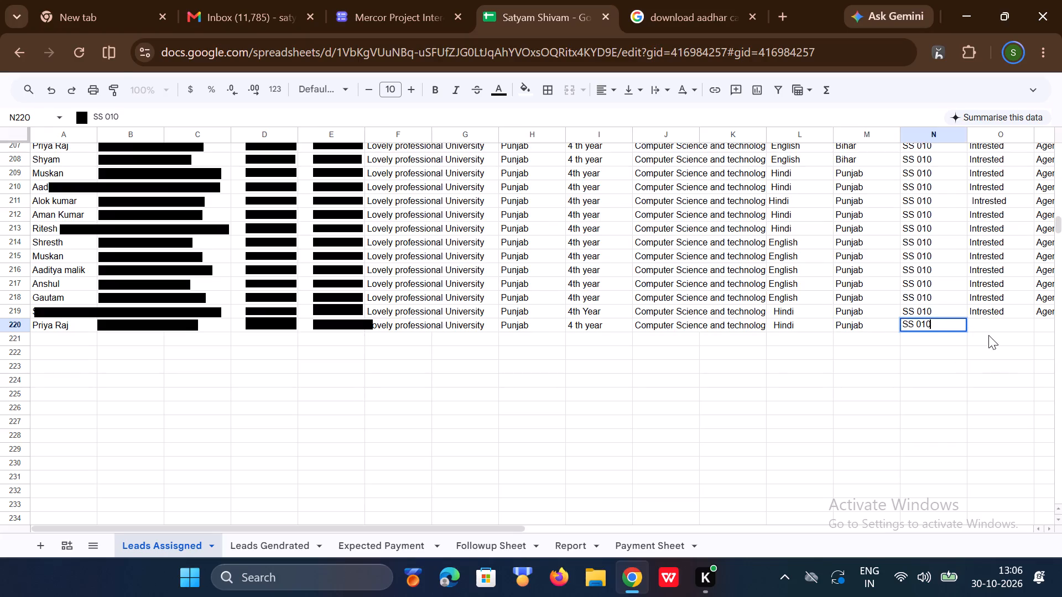
# Enter Intrested as the new lead's status in cell O220, spelled as in the rows above.
pyautogui.doubleClick(988, 327)
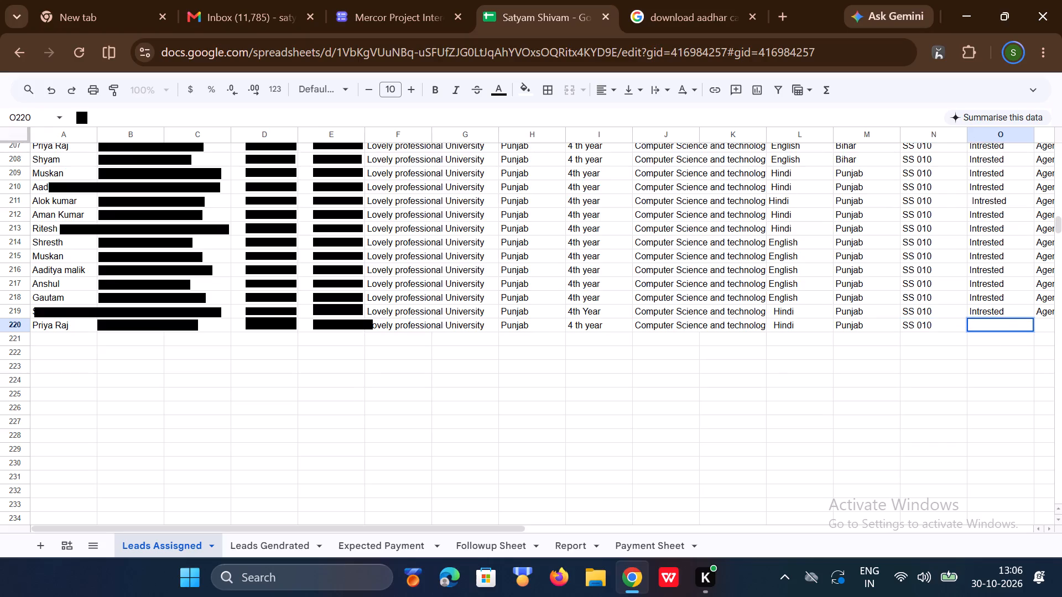
pyautogui.hotkey('shift', 'i')
pyautogui.press('n')
pyautogui.write('trested')
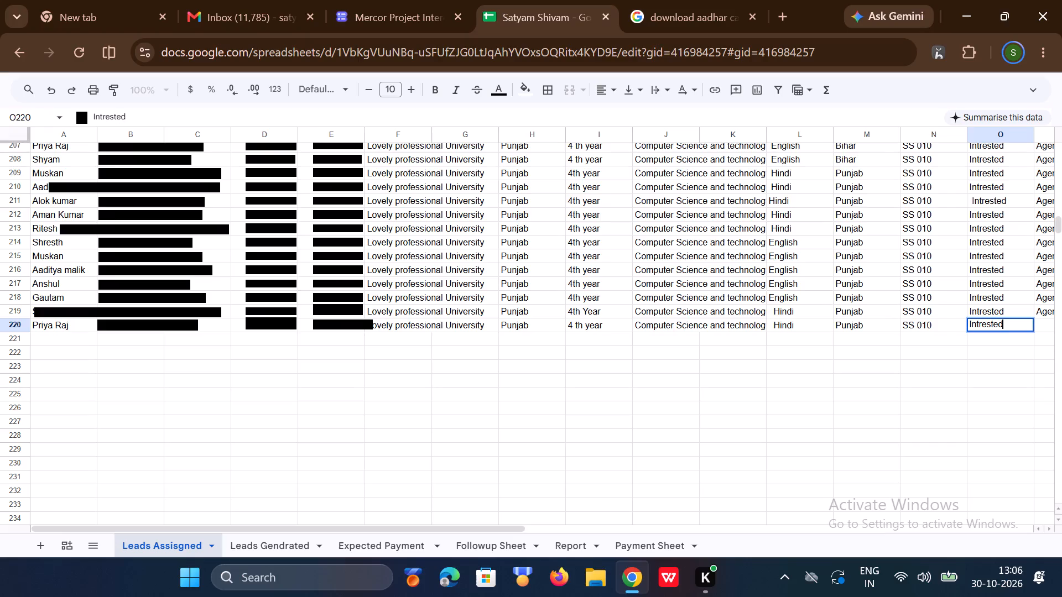
pyautogui.click(1043, 338)
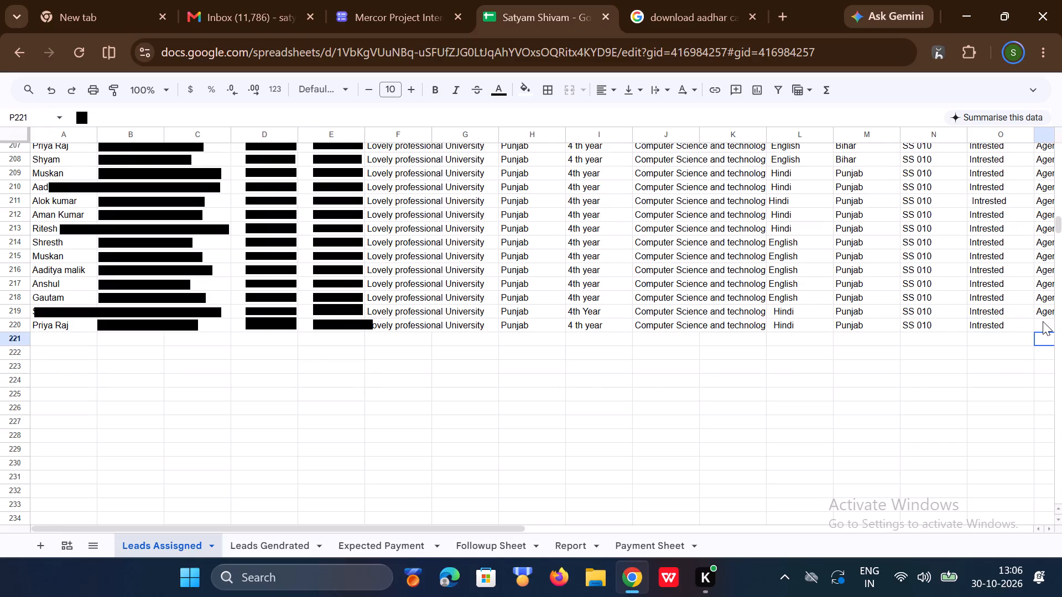
# Enter Agent in cell P220 at the end of the new lead's row.
pyautogui.doubleClick(1043, 321)
pyautogui.hotkey('shift', 'a')
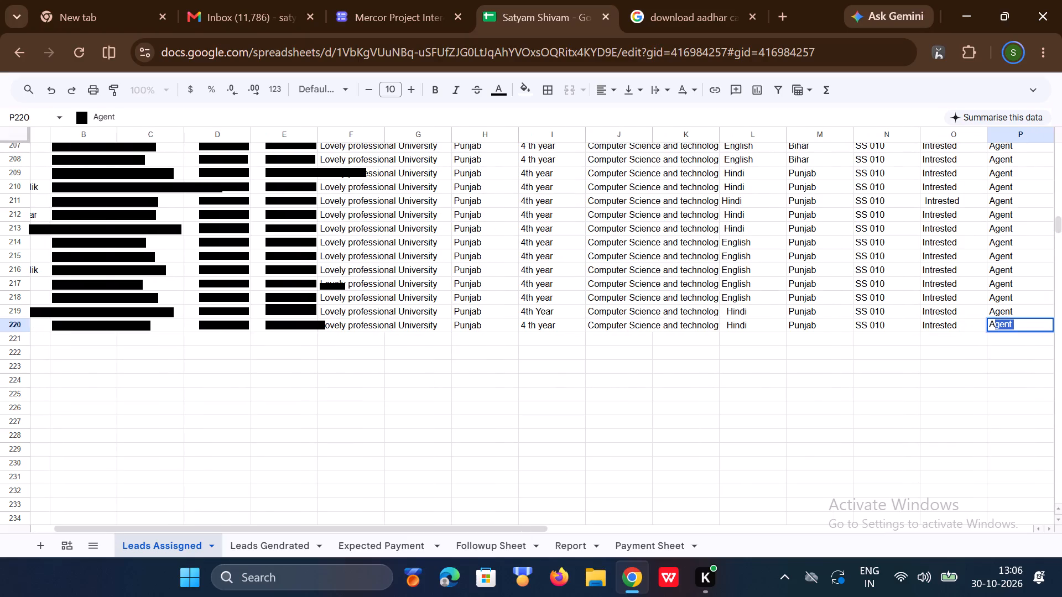
pyautogui.write('gent')
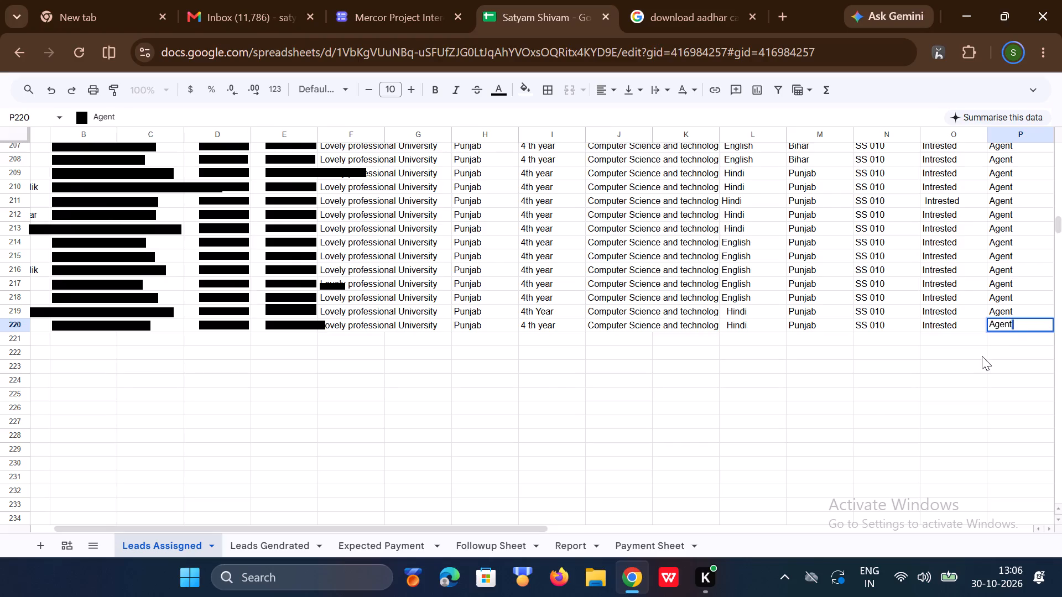
pyautogui.click(982, 356)
# Enter the name Shyam in cell A221 to start a new lead row below row 220.
pyautogui.hscroll(6, 868, 396)
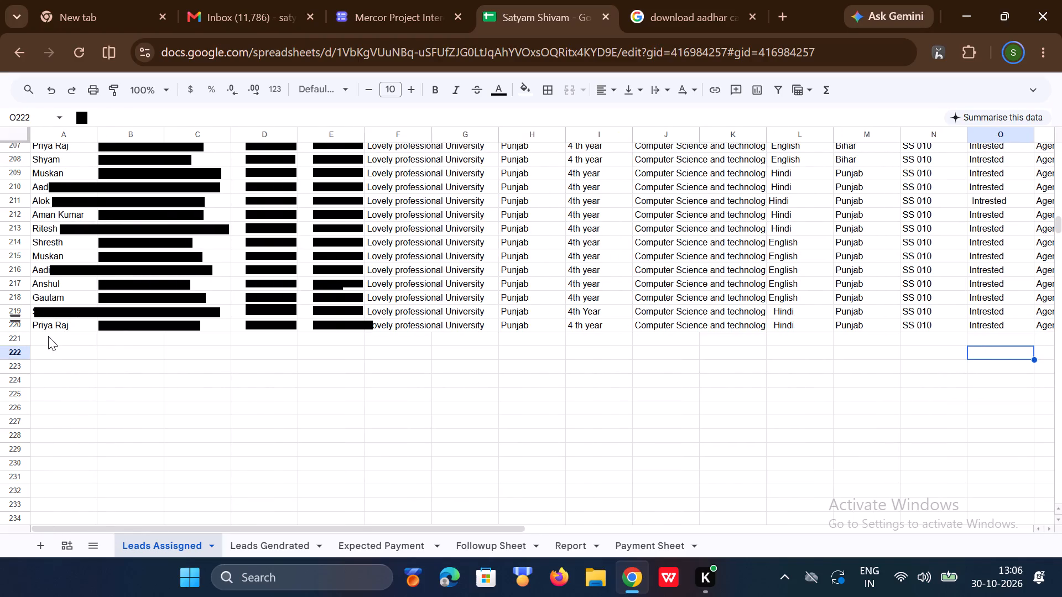
pyautogui.doubleClick(48, 336)
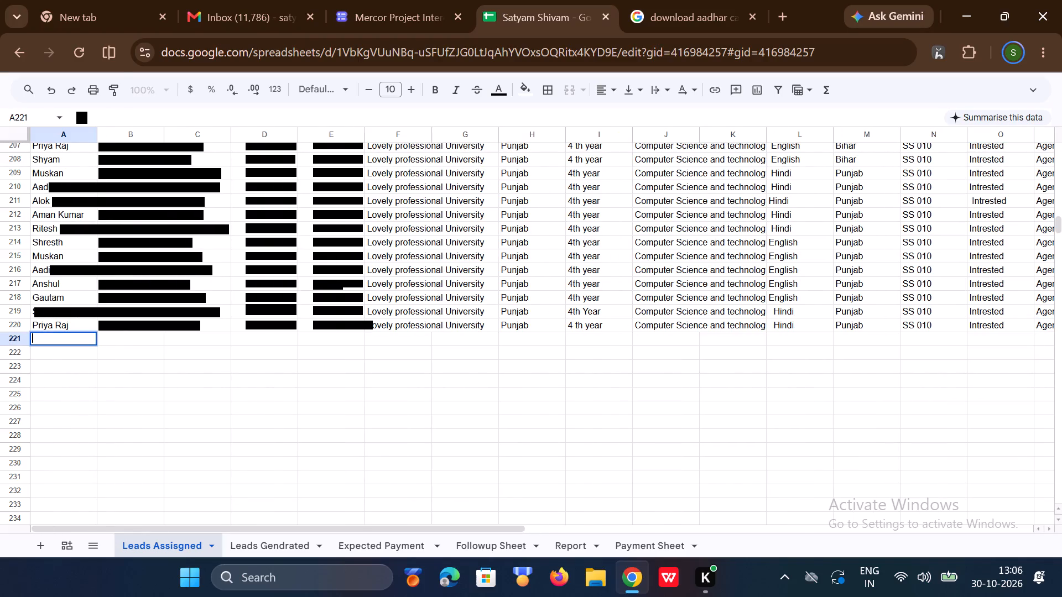
pyautogui.hotkey('shift', 's')
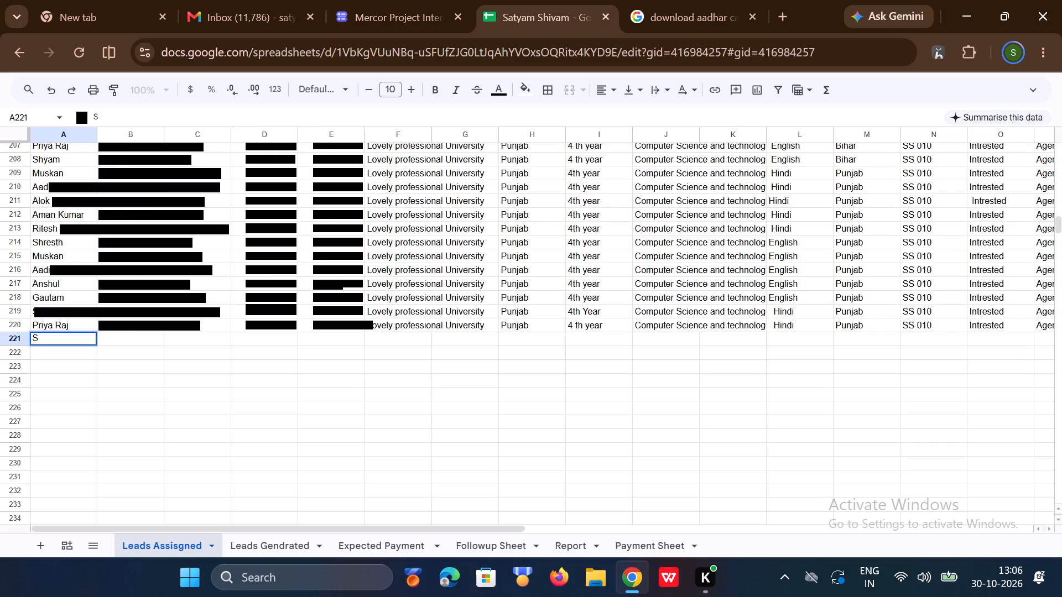
pyautogui.press('h')
pyautogui.write('ya')
pyautogui.write('m')
pyautogui.press('space')
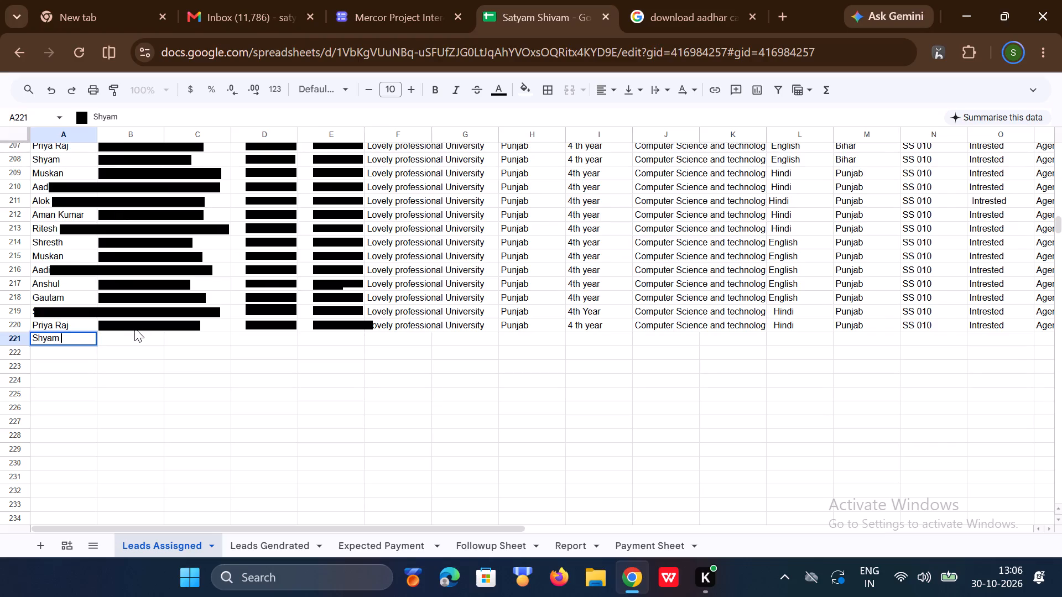
# Enter the new lead's e-mail address in cell B221, beside the name.
pyautogui.doubleClick(127, 336)
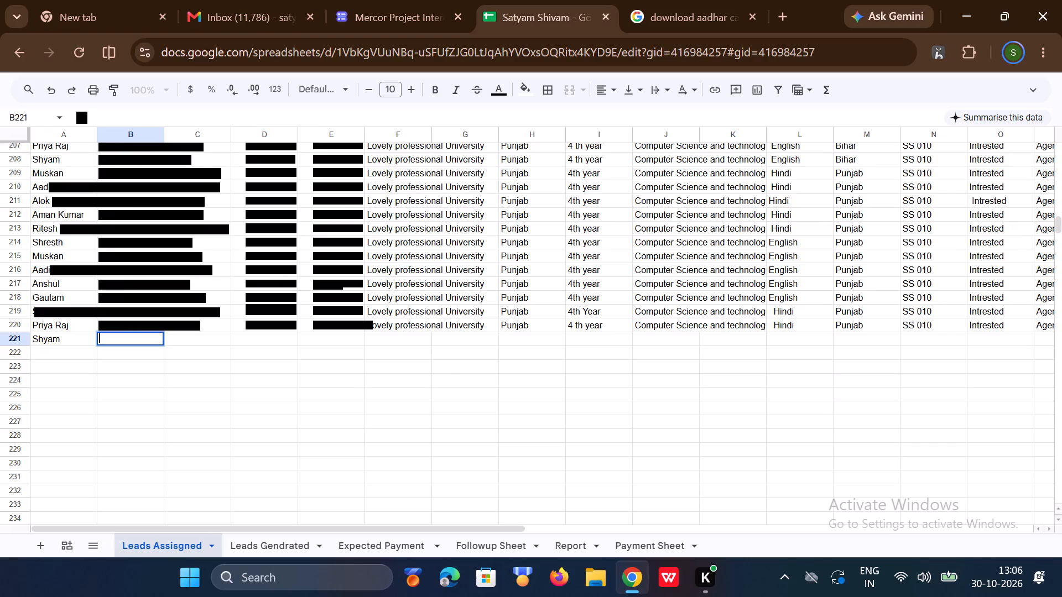
pyautogui.press('s')
pyautogui.press('h')
pyautogui.press('y')
pyautogui.press('a')
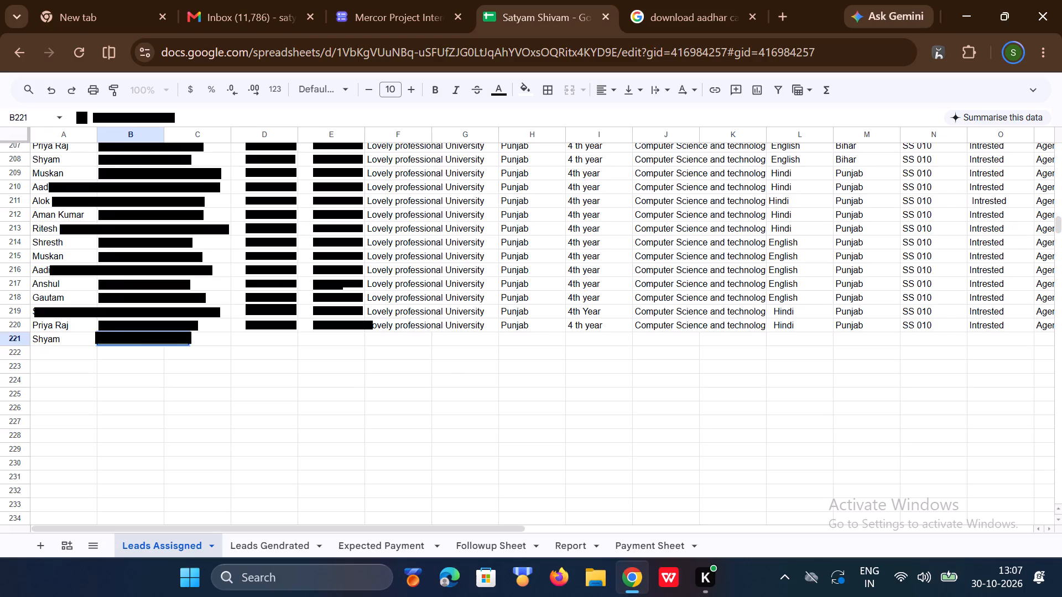
pyautogui.press('n')
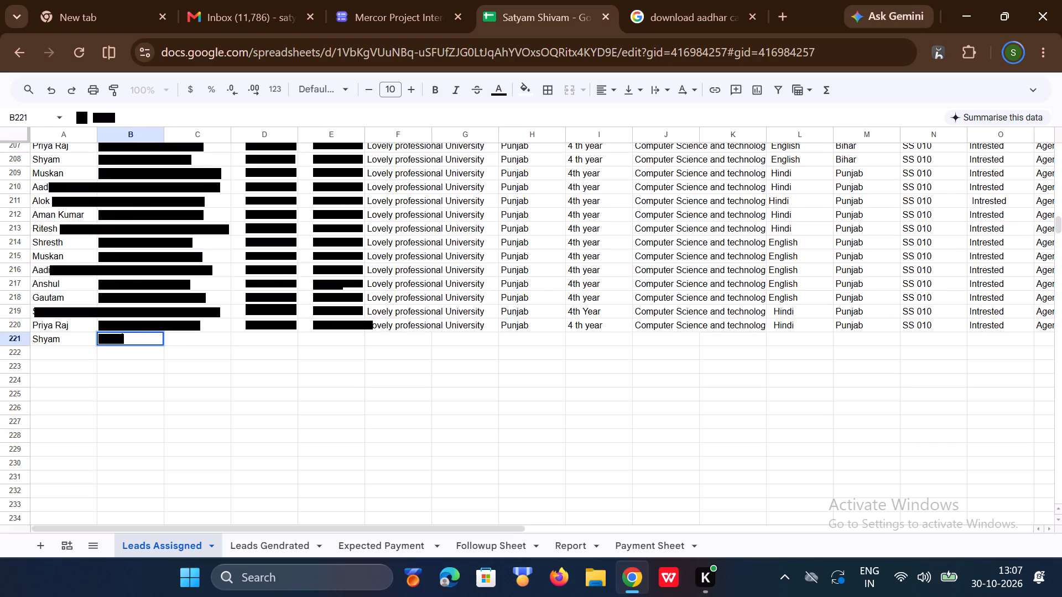
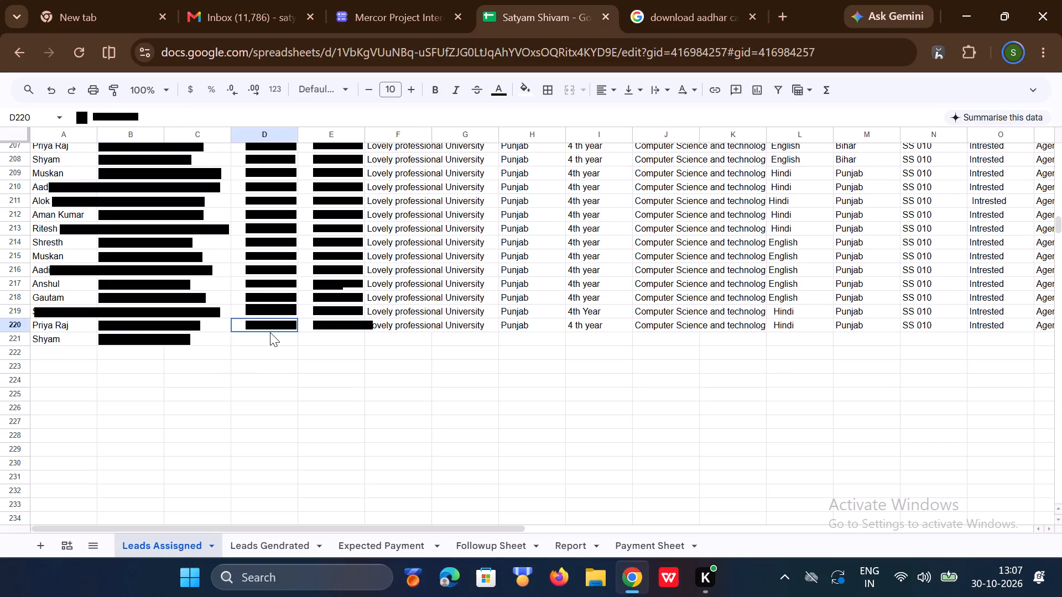
# Open the empty cell D221 in Shyam's new lead row for editing.
pyautogui.doubleClick(267, 342)
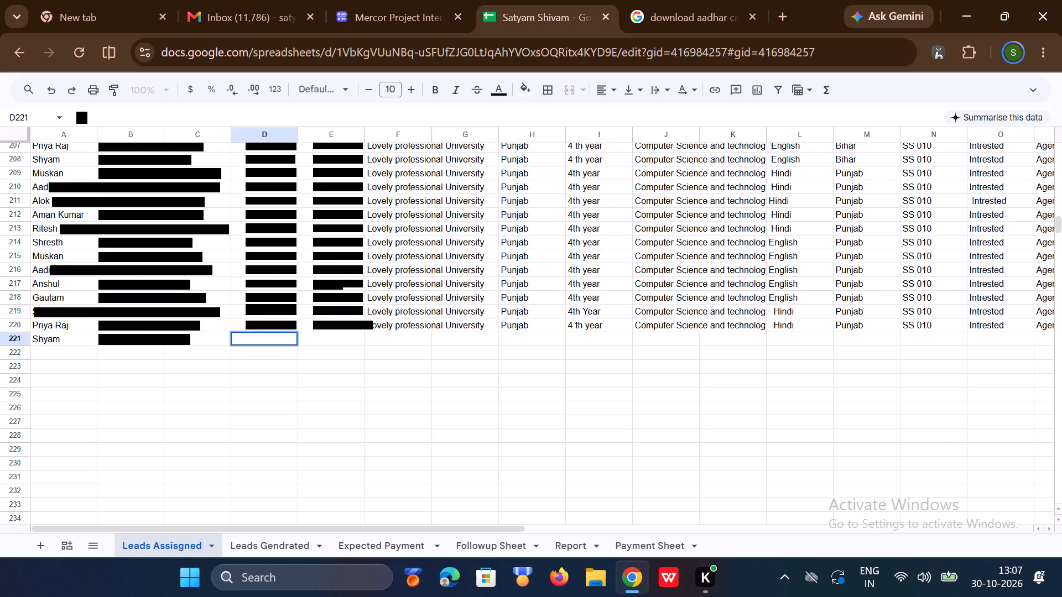
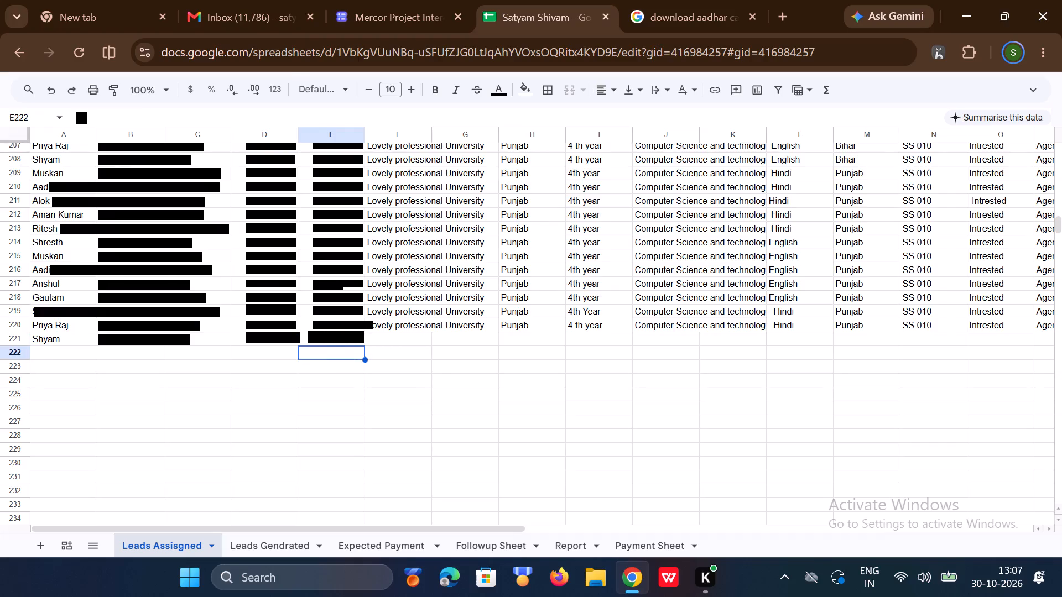
# Delete the last character of the entry in cell E221 of Shyam's new lead row.
pyautogui.click(326, 340)
pyautogui.doubleClick(326, 340)
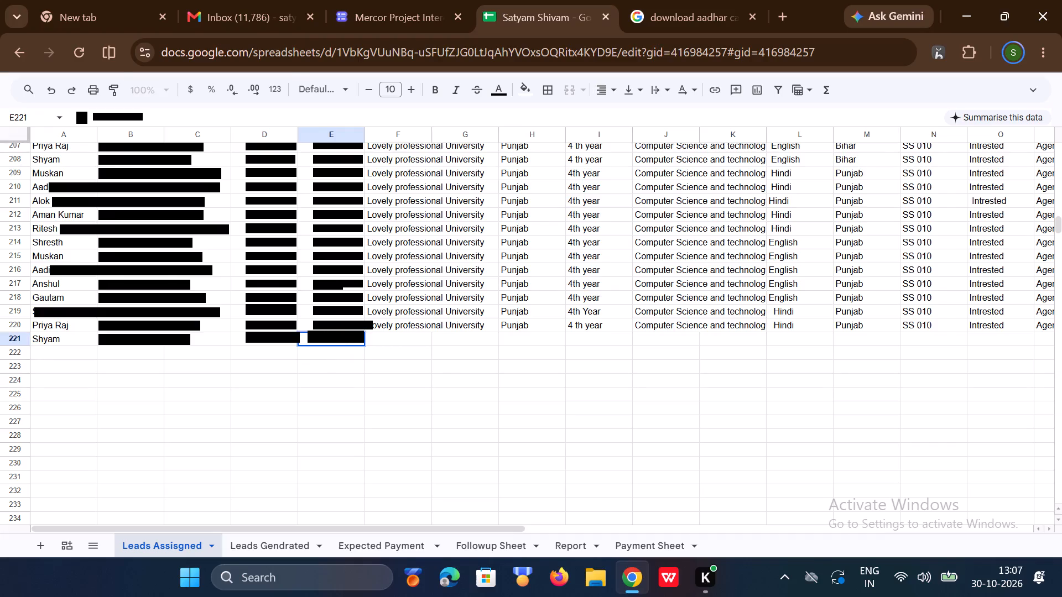
pyautogui.press('BackSpace')
# Enter Chandigarh University as the university in cell F221 of Shyam's new lead row.
pyautogui.click(381, 340)
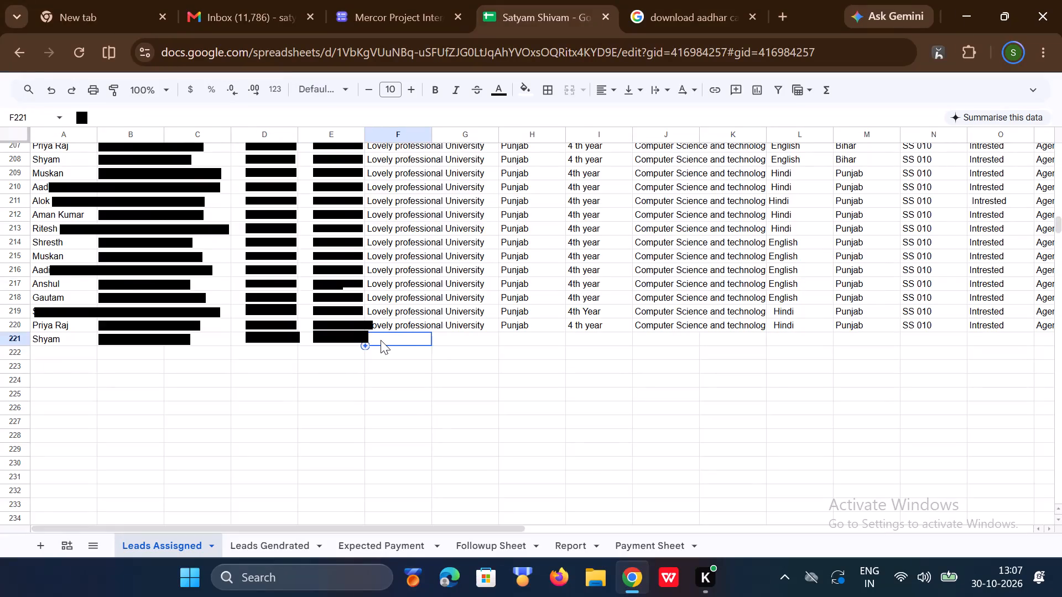
pyautogui.doubleClick(381, 340)
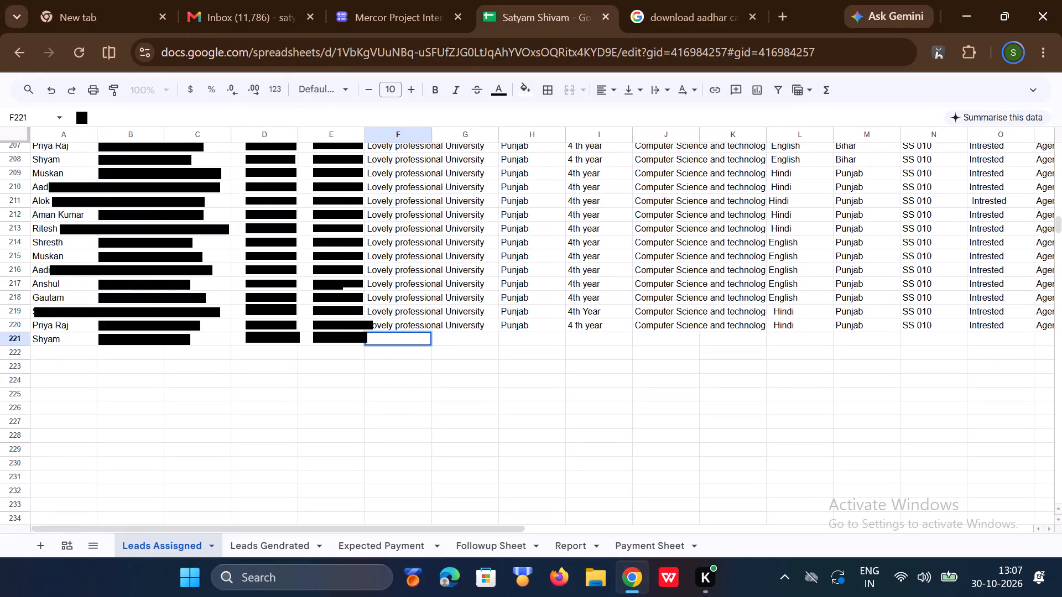
pyautogui.press('space')
pyautogui.press('space')
pyautogui.press('space')
pyautogui.press('BackSpace')
pyautogui.press('BackSpace')
pyautogui.press('BackSpace')
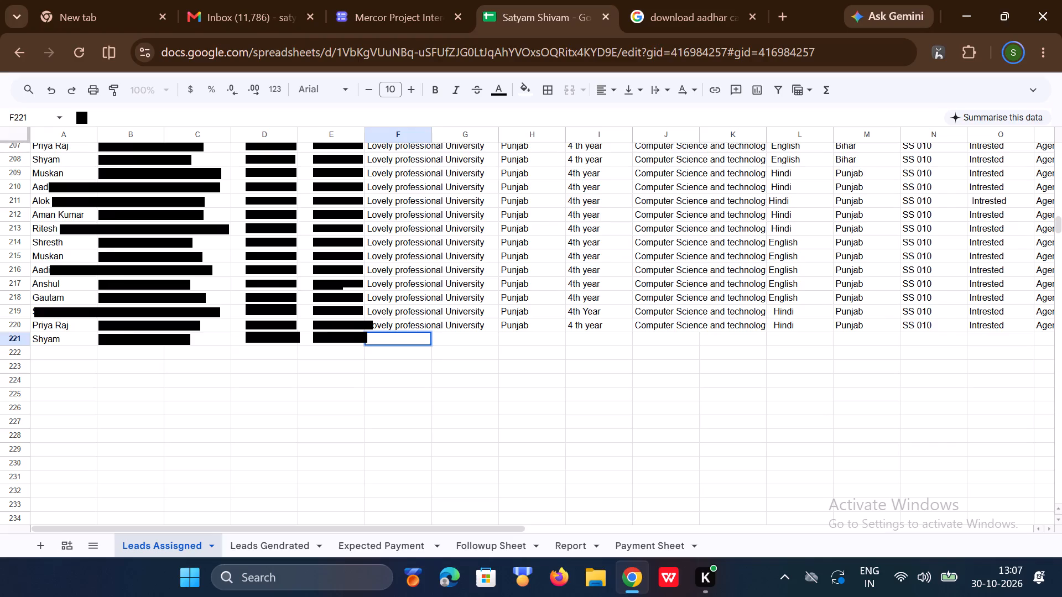
pyautogui.hotkey('shift', 'c')
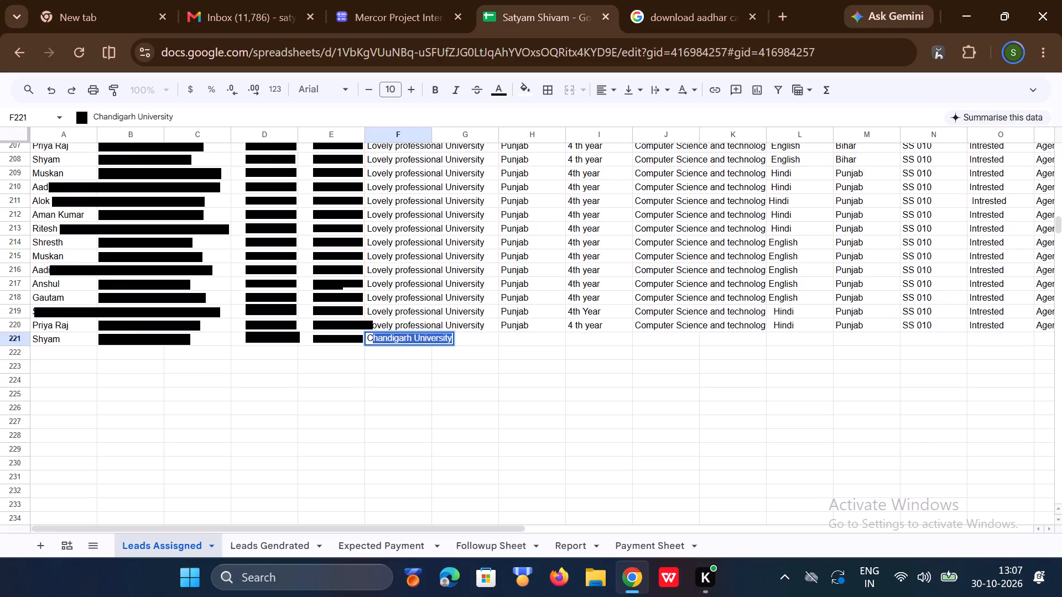
pyautogui.press('h')
pyautogui.press('a')
pyautogui.press('n')
pyautogui.press('d')
pyautogui.press('i')
pyautogui.press('g')
pyautogui.write('arh')
pyautogui.press('space')
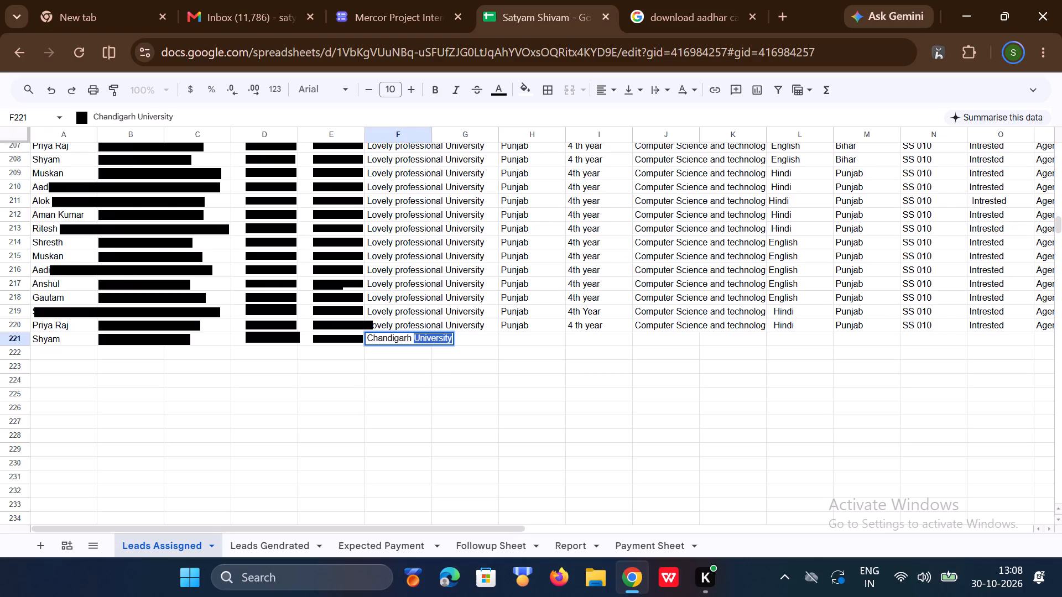
pyautogui.hotkey('shift', 'u')
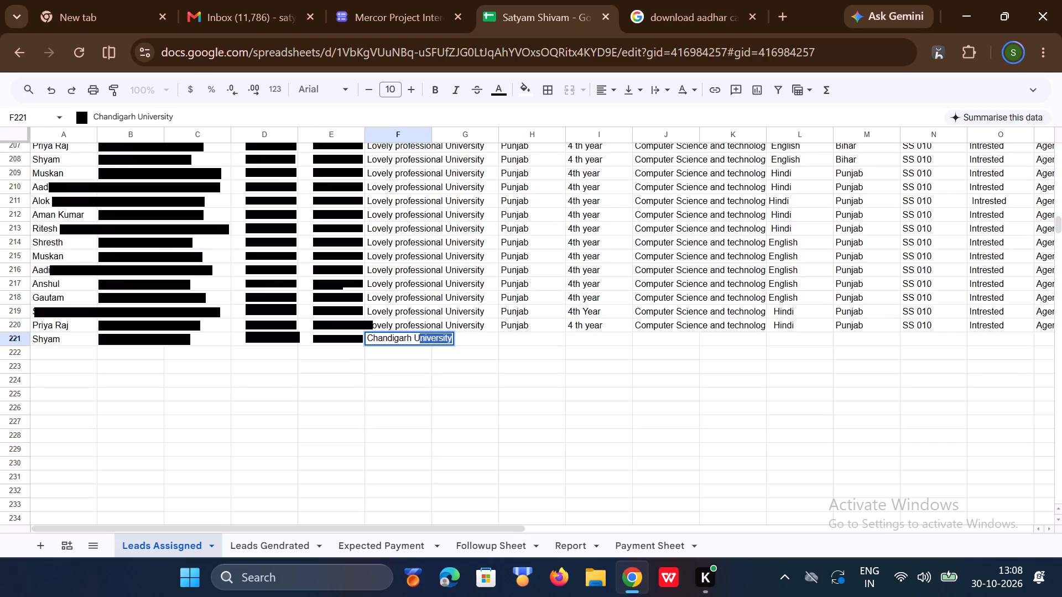
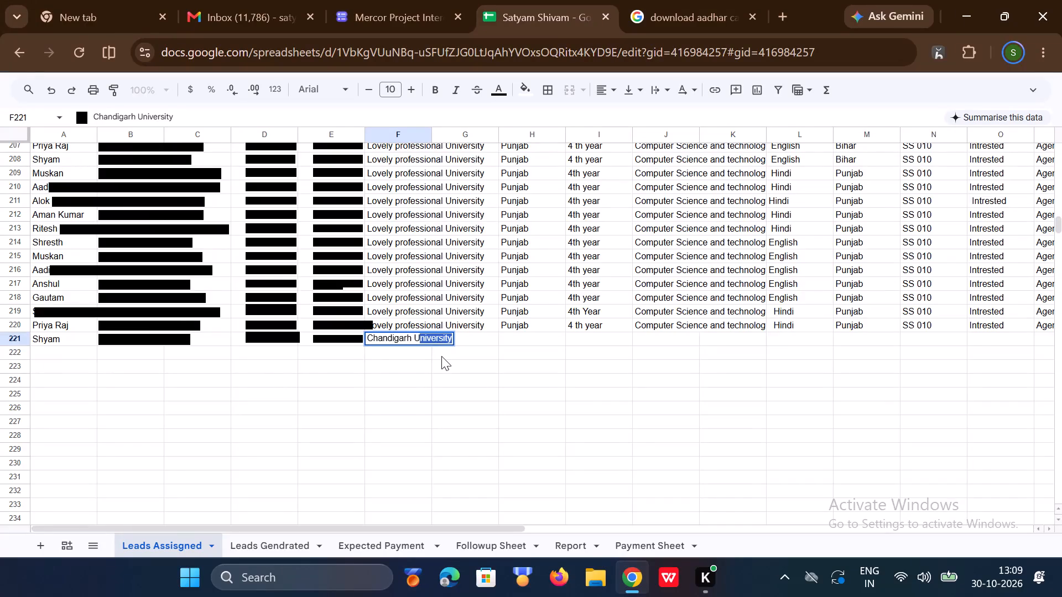
# Finish entering Chandigarh University as the university in cell F221 of Shyam's new lead row.
pyautogui.press('n')
pyautogui.write('iver')
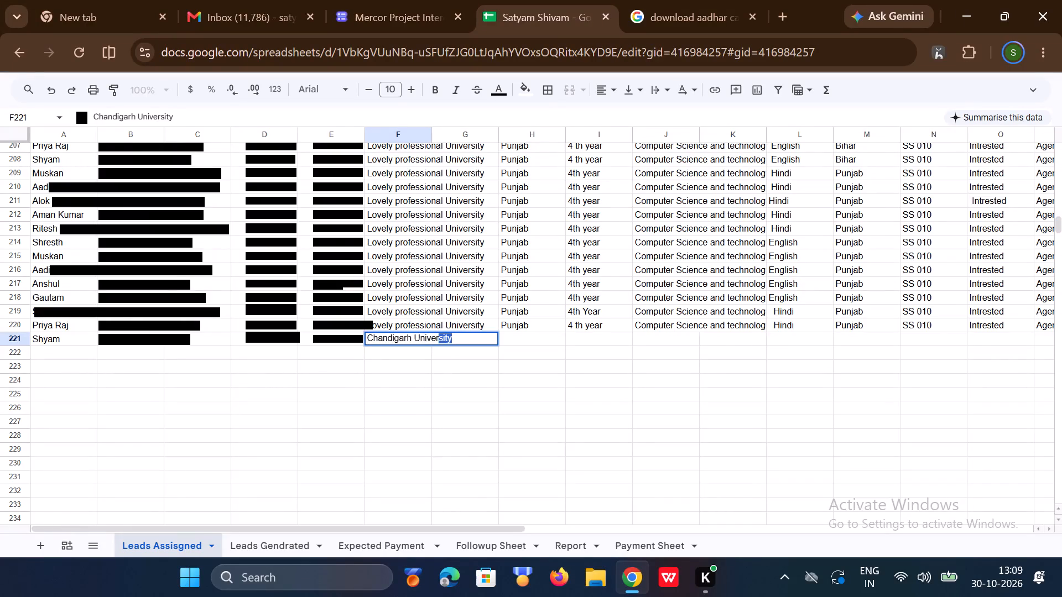
pyautogui.press('s')
pyautogui.press('i')
pyautogui.write('ty')
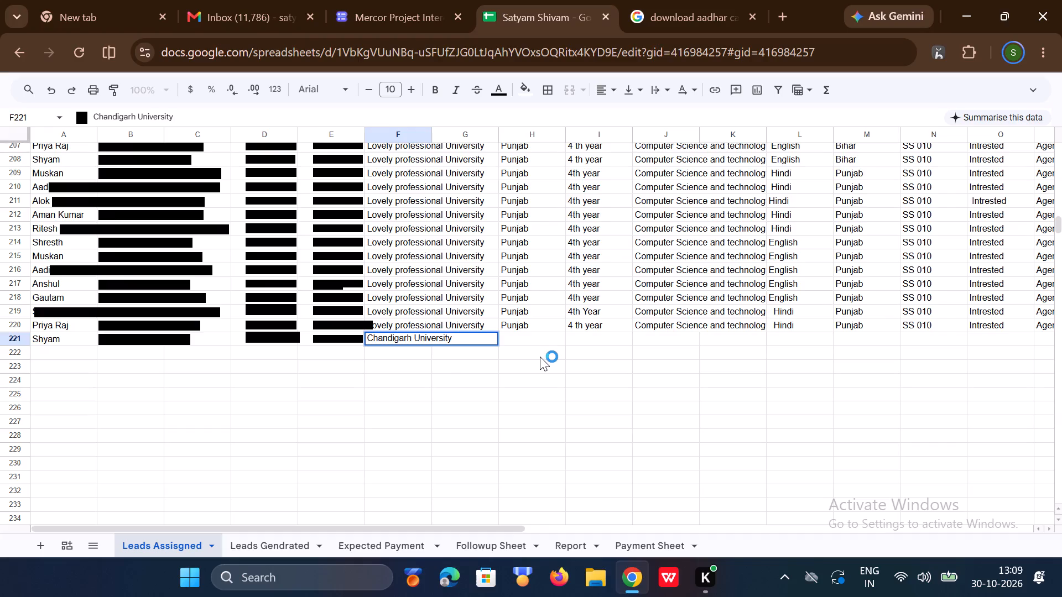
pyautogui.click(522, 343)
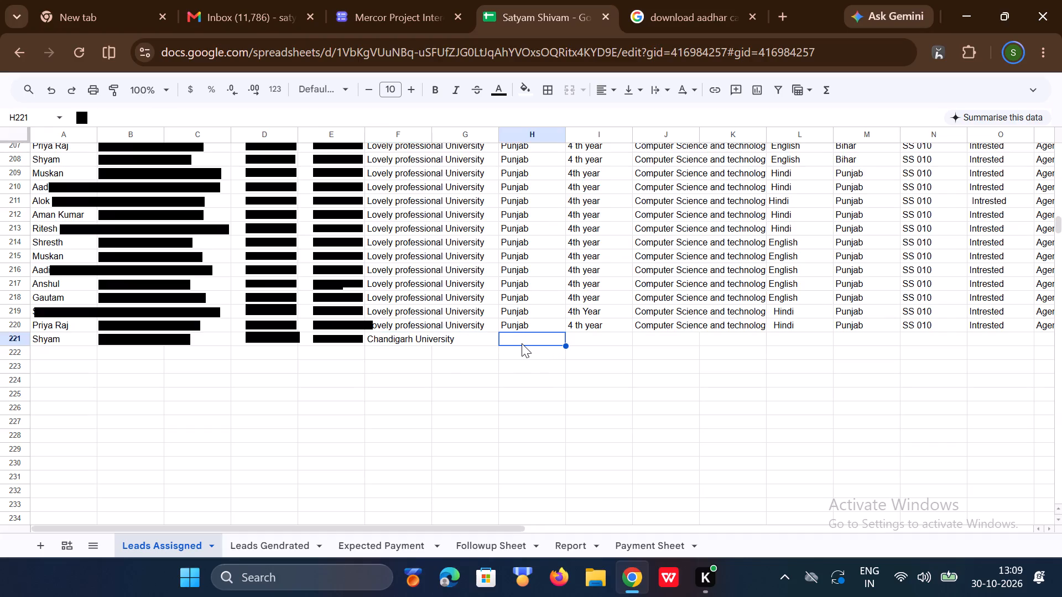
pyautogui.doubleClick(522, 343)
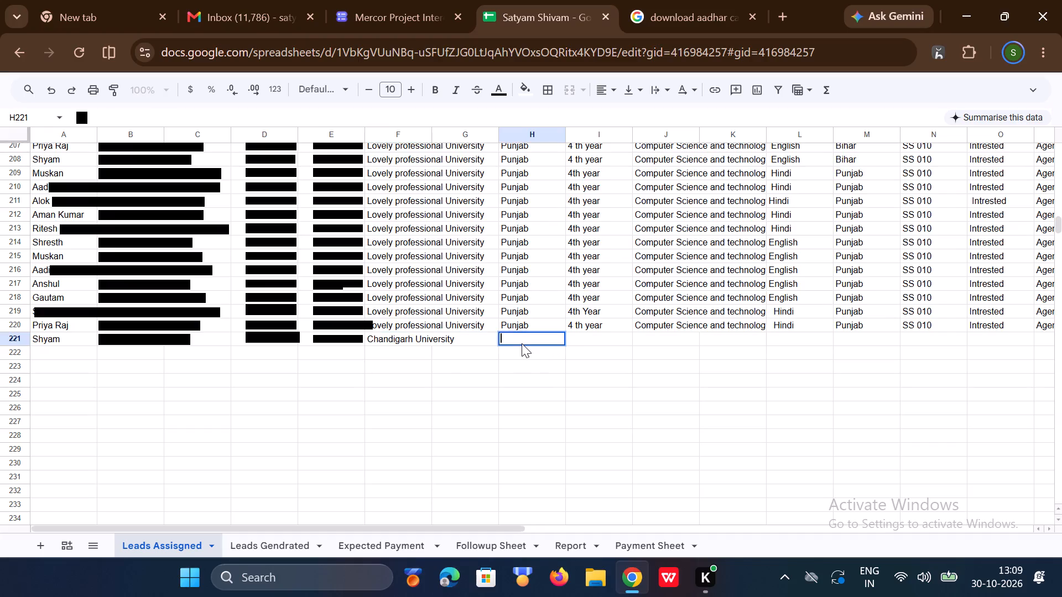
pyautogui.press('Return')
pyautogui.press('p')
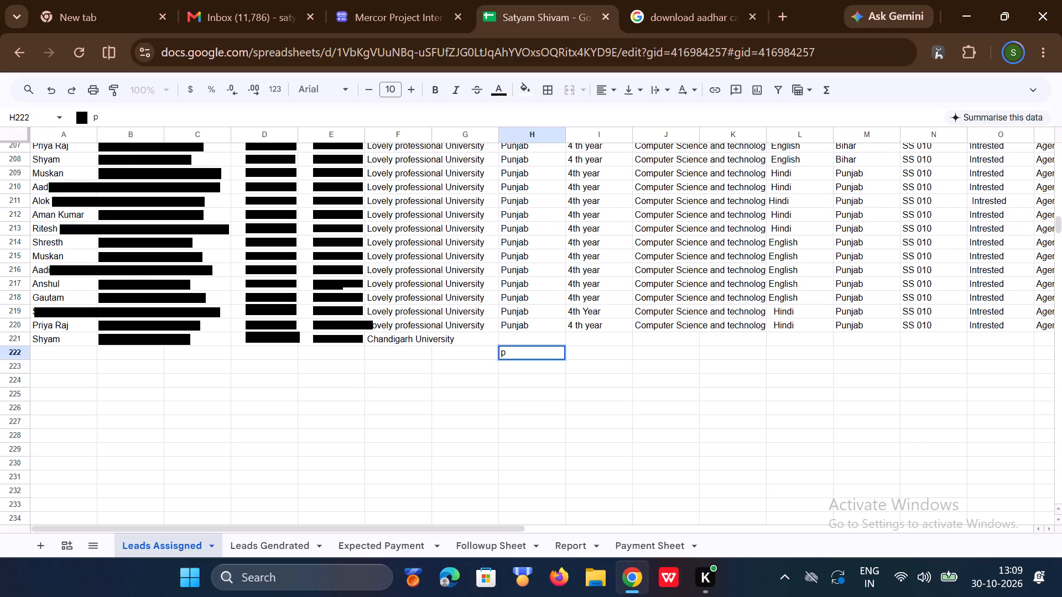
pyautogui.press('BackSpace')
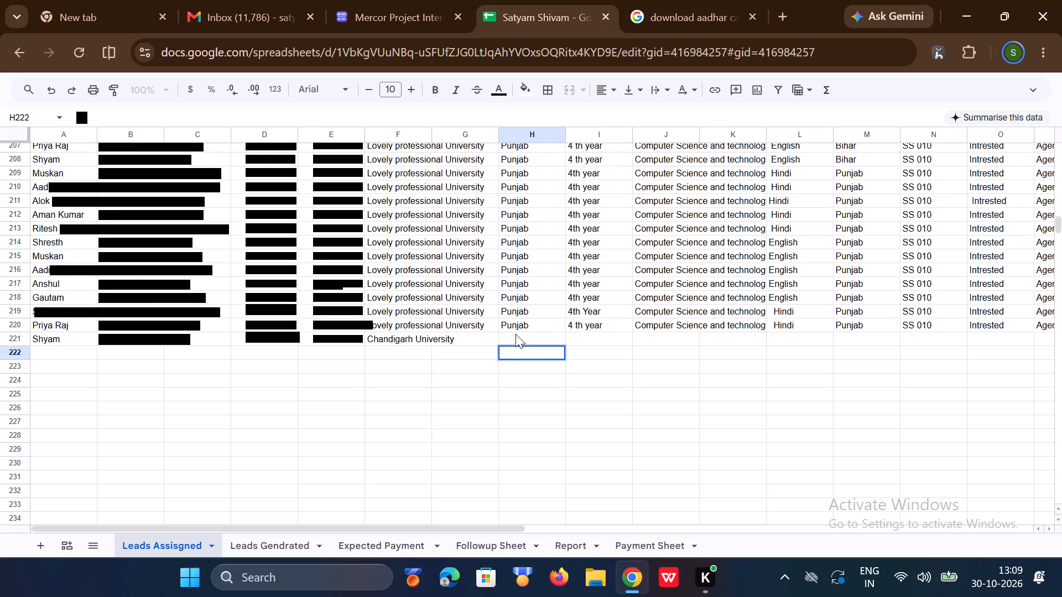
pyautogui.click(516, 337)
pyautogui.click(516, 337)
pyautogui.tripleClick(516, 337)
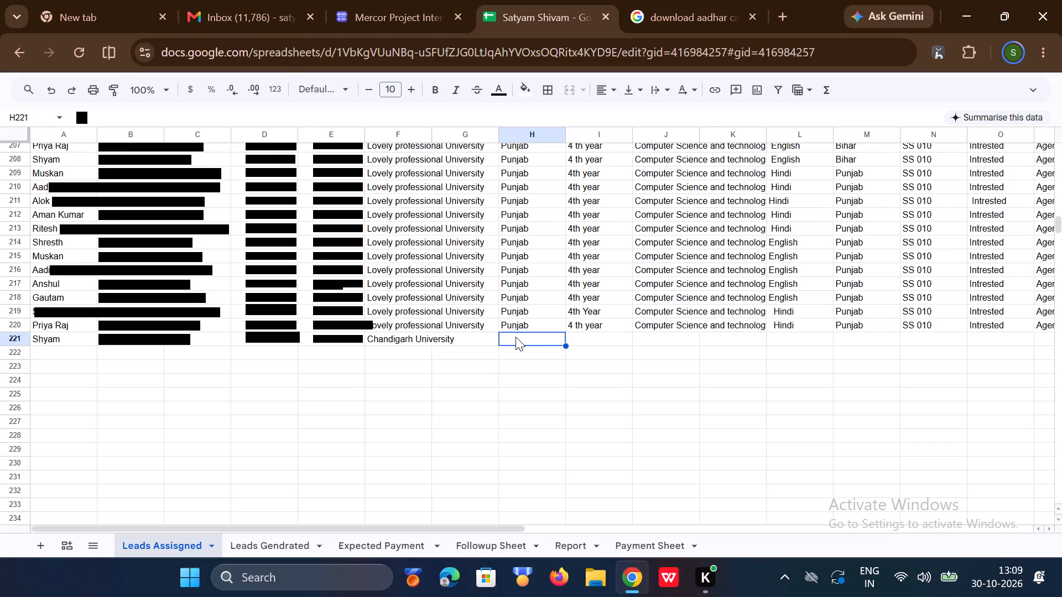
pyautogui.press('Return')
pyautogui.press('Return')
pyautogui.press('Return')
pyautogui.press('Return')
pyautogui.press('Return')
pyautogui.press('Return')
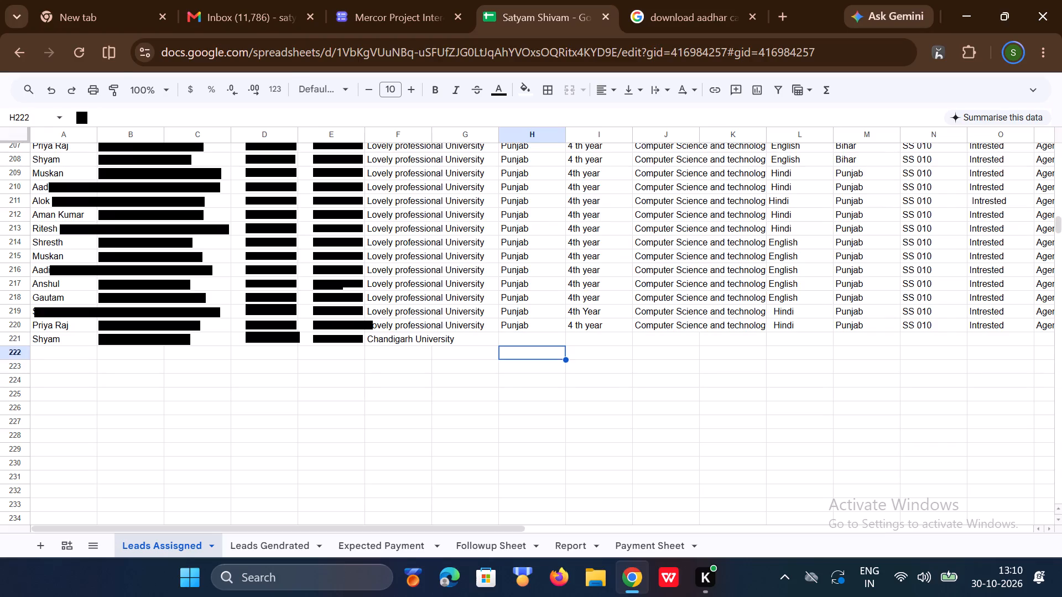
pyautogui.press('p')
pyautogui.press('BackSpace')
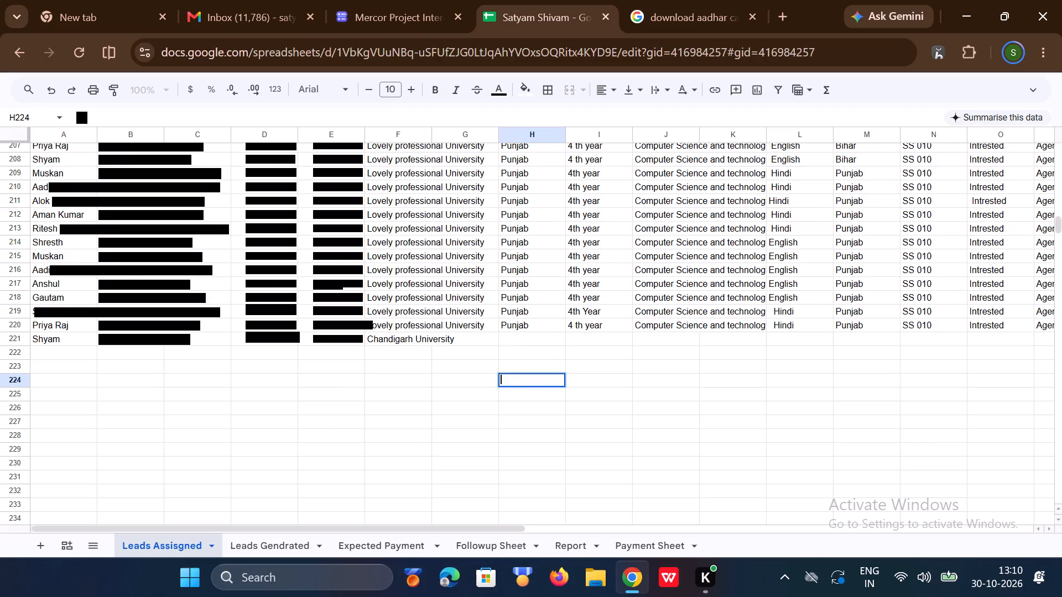
# Enter Punjab as the state in cell H221 of Shyam's new lead row.
pyautogui.doubleClick(507, 341)
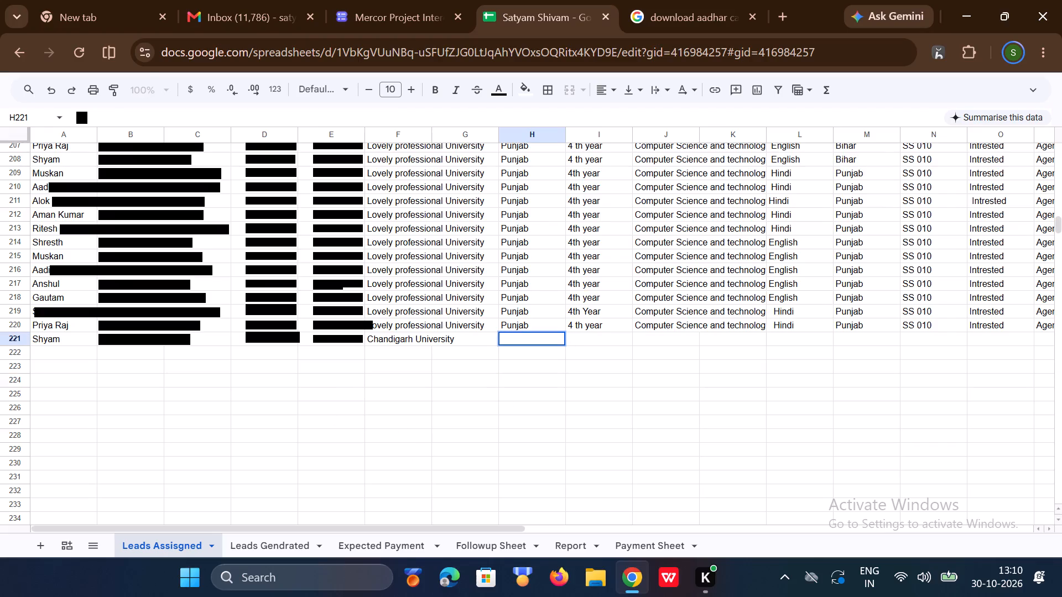
pyautogui.hotkey('shift', 'p')
pyautogui.write('unja')
pyautogui.click(554, 354)
# Enter "4 th year" as the year of study in cell I221 of Shyam's lead row.
pyautogui.doubleClick(589, 339)
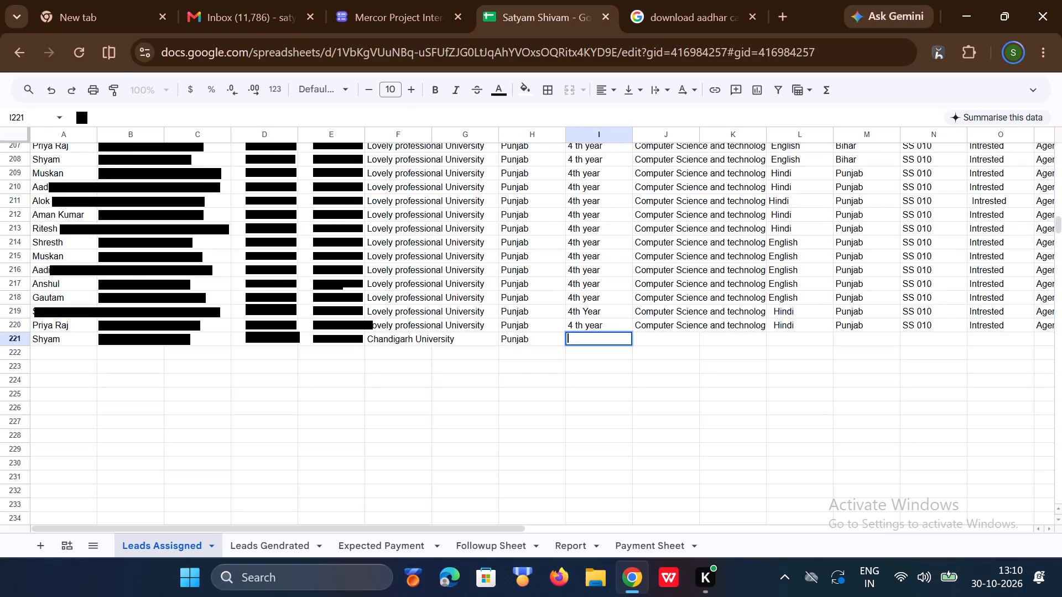
pyautogui.press('4')
pyautogui.press('space')
pyautogui.write('th year')
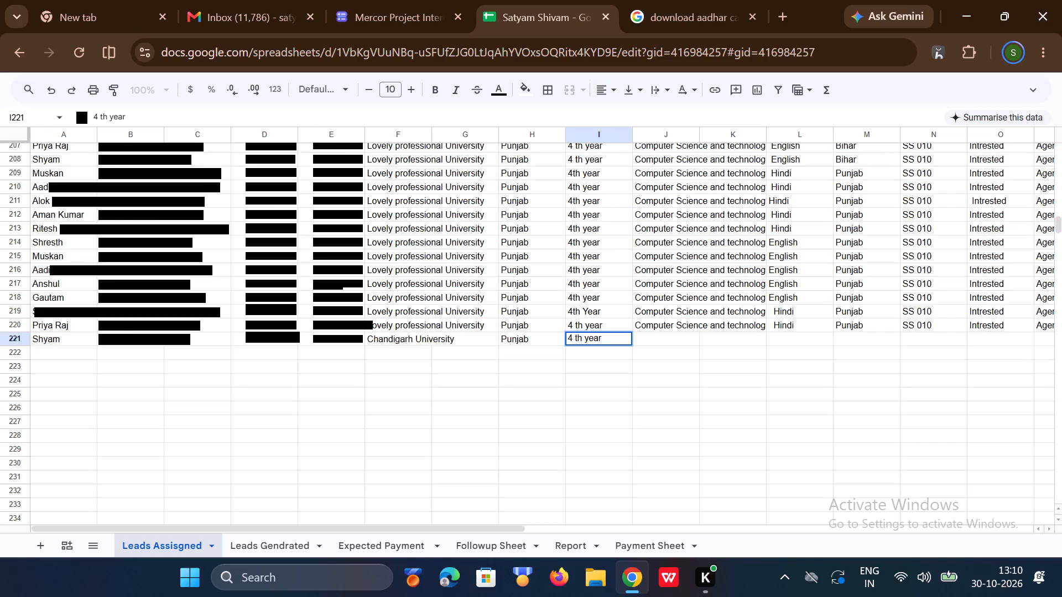
# Enter "Computer Science and technology" as the course in cell J221 of Shyam's lead row.
pyautogui.click(666, 335)
pyautogui.click(666, 335)
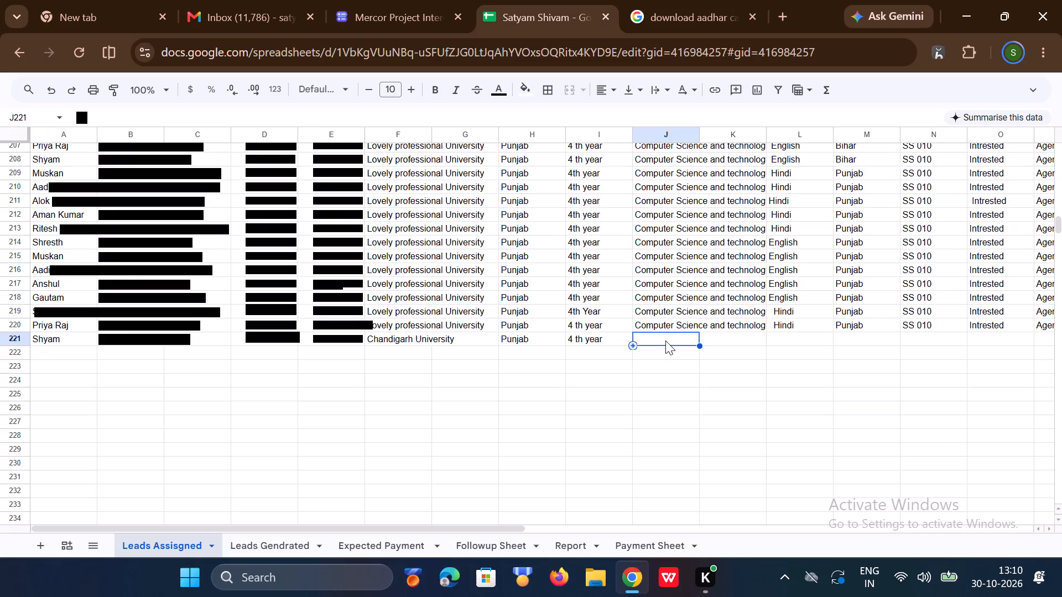
pyautogui.doubleClick(665, 341)
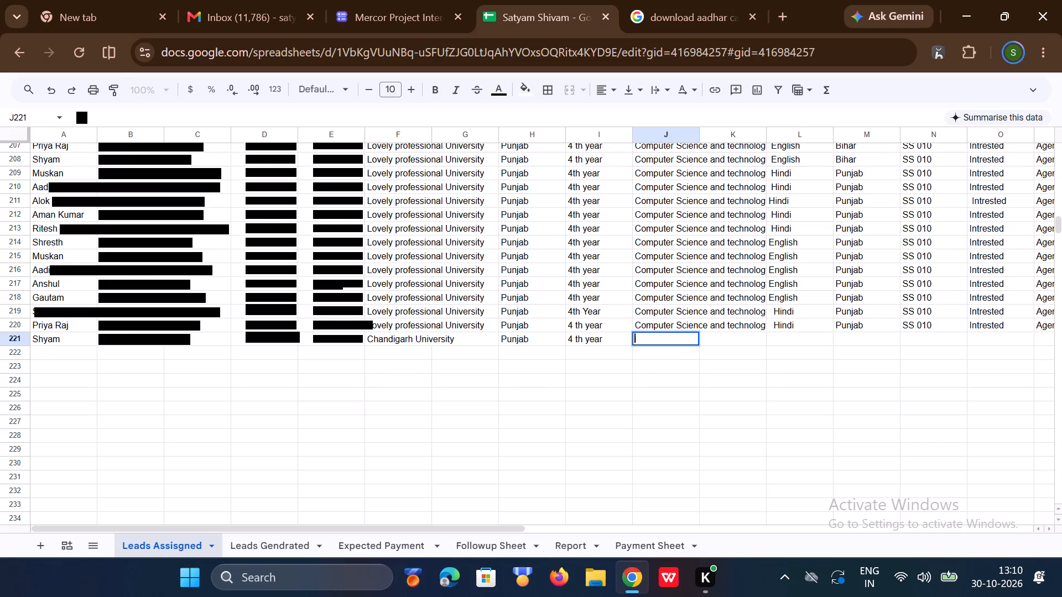
pyautogui.hotkey('shift', 'c')
pyautogui.write('omputer')
pyautogui.press('space')
pyautogui.hotkey('shift', 's')
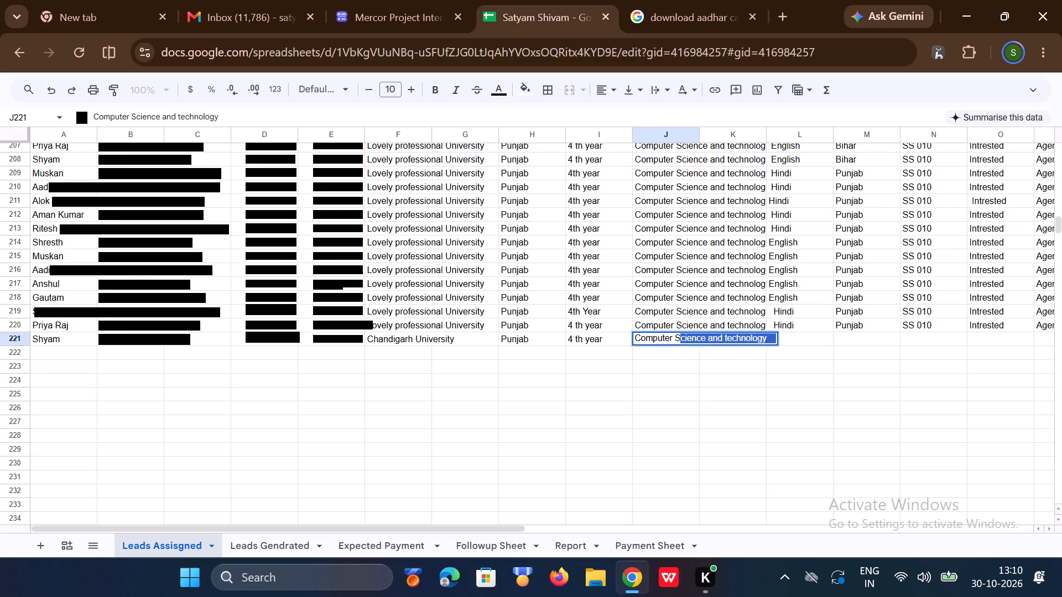
pyautogui.write('cience')
pyautogui.press('space')
pyautogui.press('a')
pyautogui.write('nd')
pyautogui.press('space')
pyautogui.write('t')
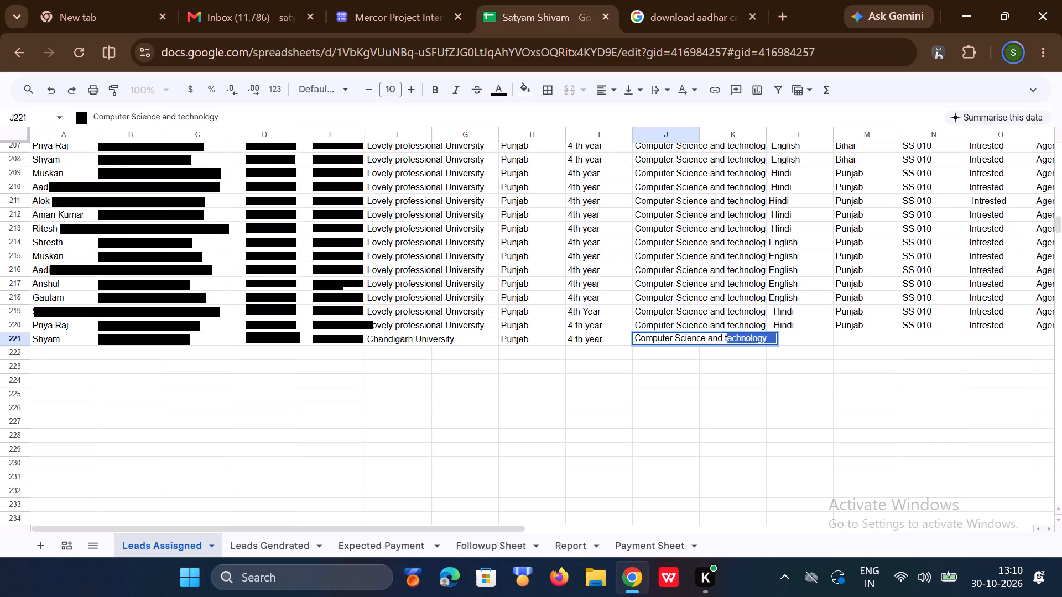
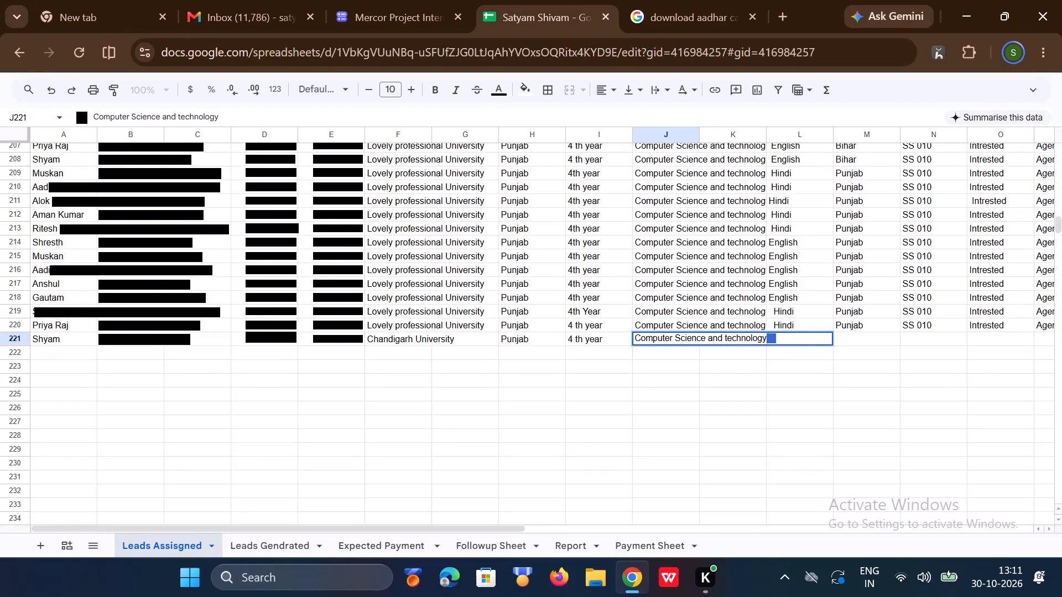
# Enter Hindi as the language in cell L221 of Shyam's lead row.
pyautogui.click(820, 406)
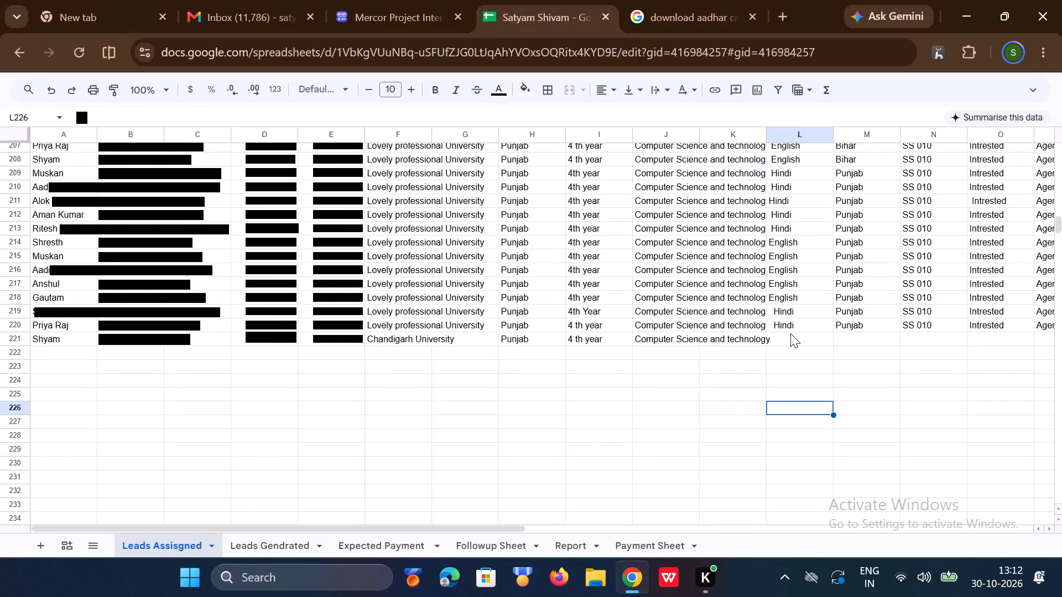
pyautogui.doubleClick(790, 344)
pyautogui.press('space')
pyautogui.press('space')
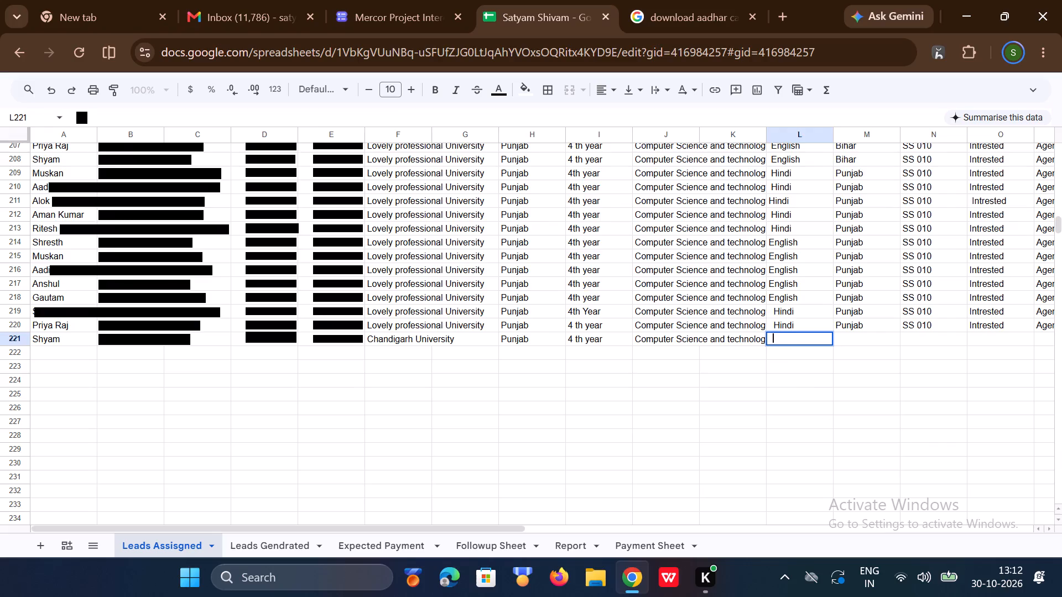
pyautogui.write('hindi')
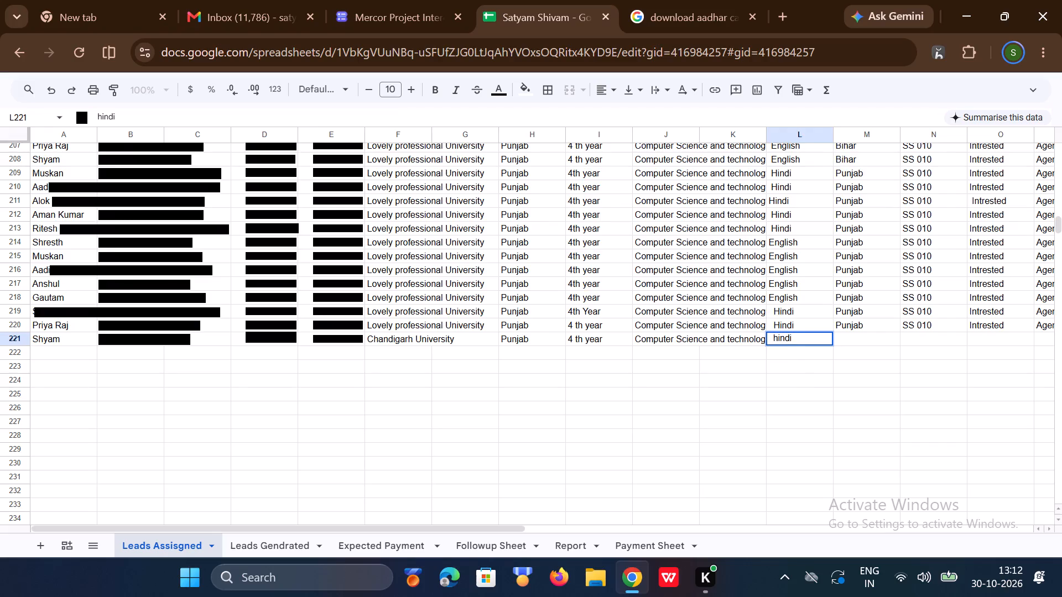
pyautogui.click(777, 334)
pyautogui.press('BackSpace')
pyautogui.hotkey('shift', 'h')
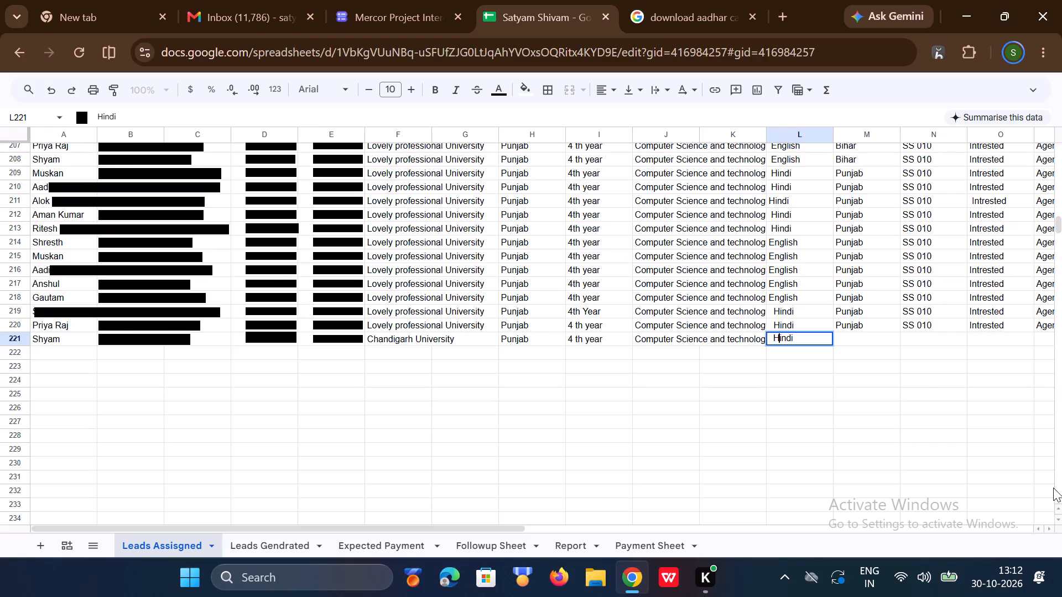
# Enter Punjab in cell M221 of Shyam's lead row.
pyautogui.doubleClick(853, 338)
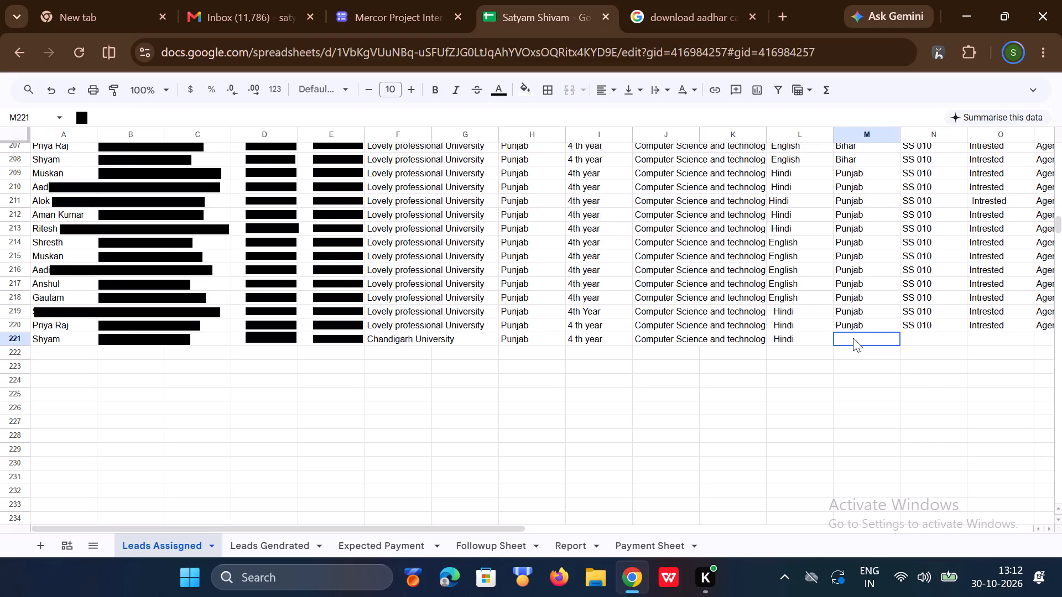
pyautogui.hotkey('shift', 'p')
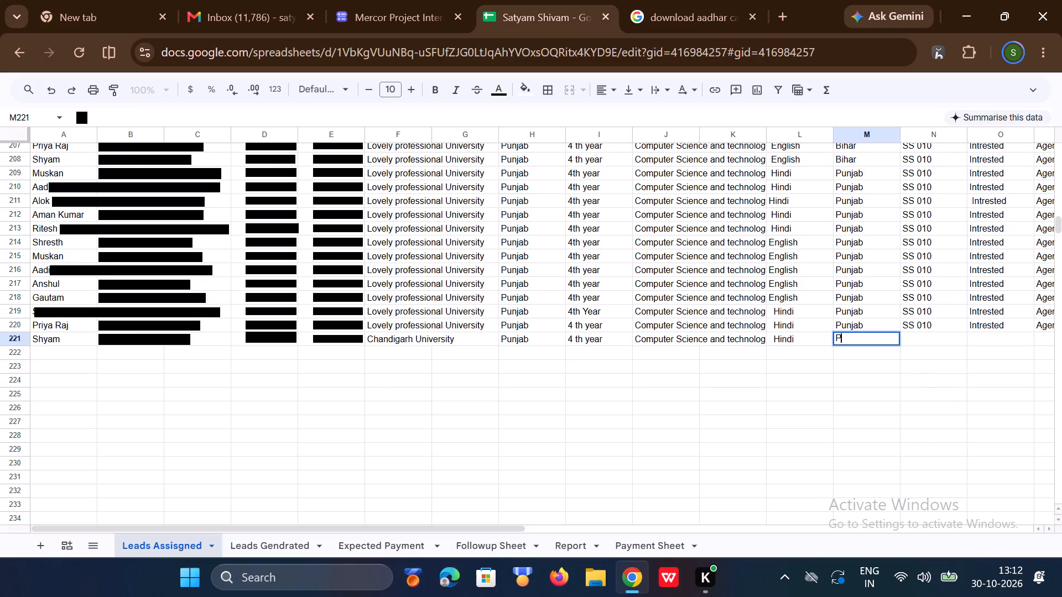
pyautogui.write('unja')
pyautogui.press('b')
# Enter the code SS 010 in cell N221 of Shyam's lead row.
pyautogui.click(940, 334)
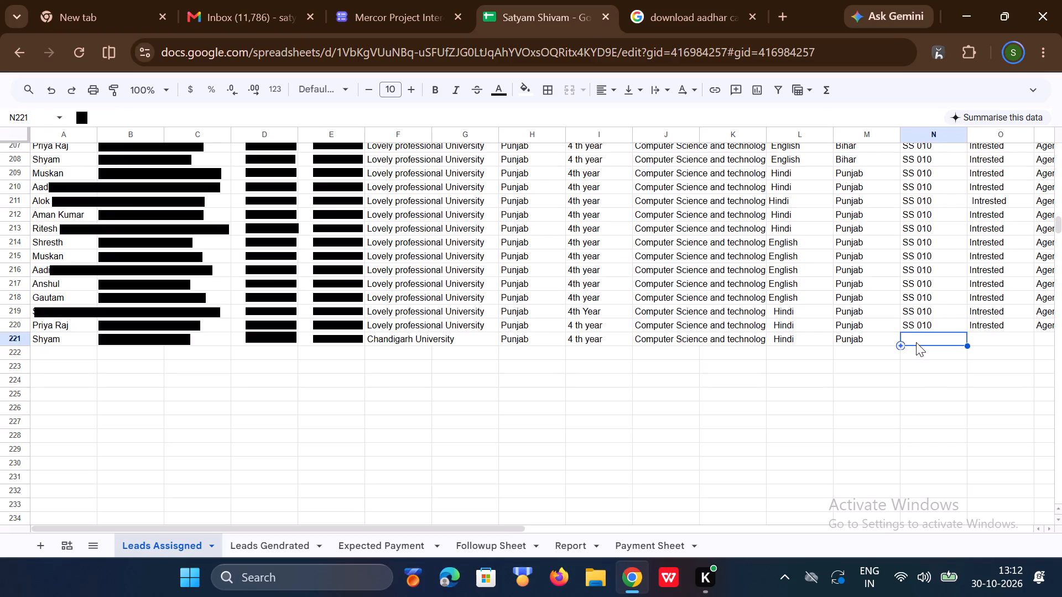
pyautogui.tripleClick(915, 335)
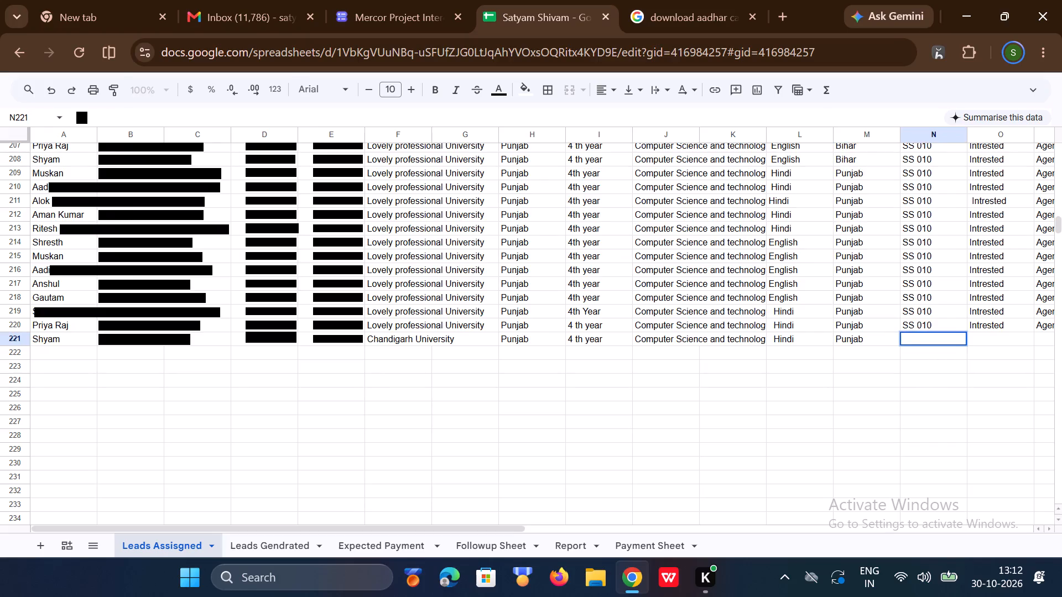
pyautogui.write('SS')
pyautogui.press('space')
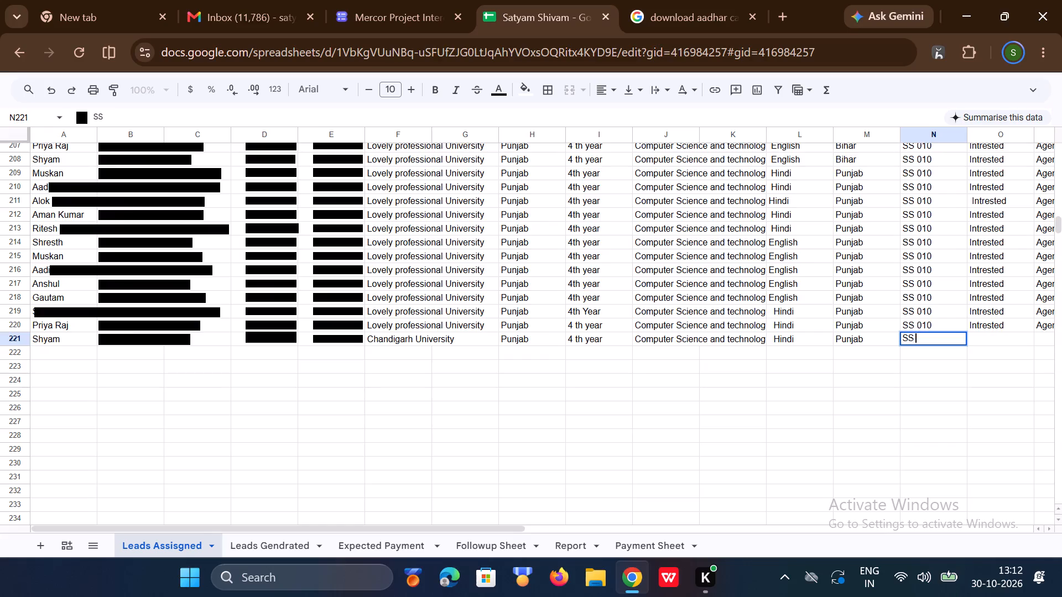
pyautogui.write('010')
# Enter "Intrested" as the lead status in cell O221 of Shyam's row.
pyautogui.click(984, 333)
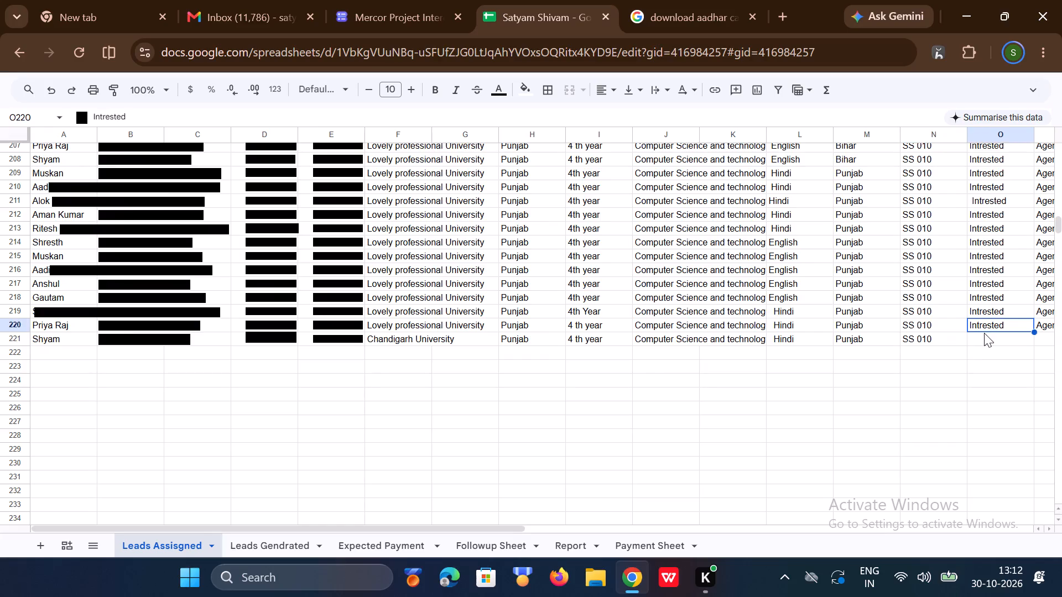
pyautogui.click(984, 333)
pyautogui.doubleClick(983, 338)
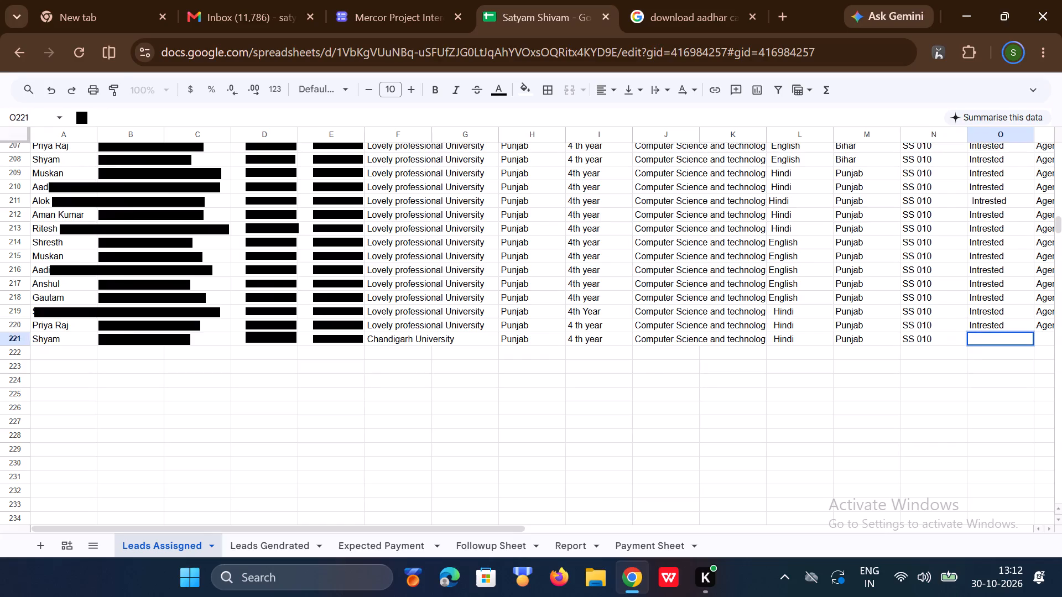
pyautogui.hotkey('shift', 'i')
pyautogui.press('n')
pyautogui.write('trested')
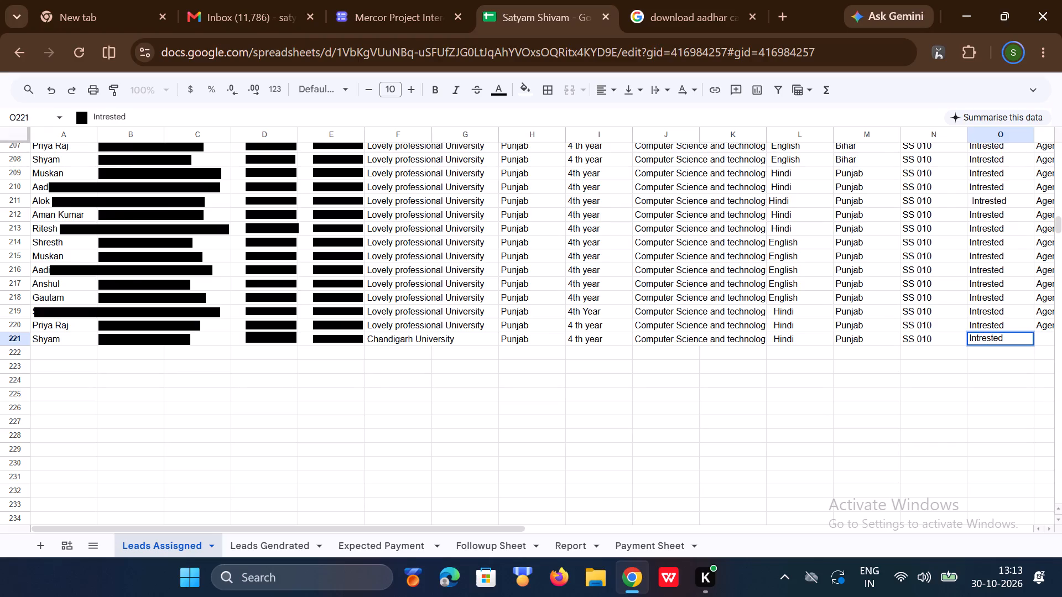
# Enter Agent in cell P221 to complete Shyam's lead row.
pyautogui.click(1038, 344)
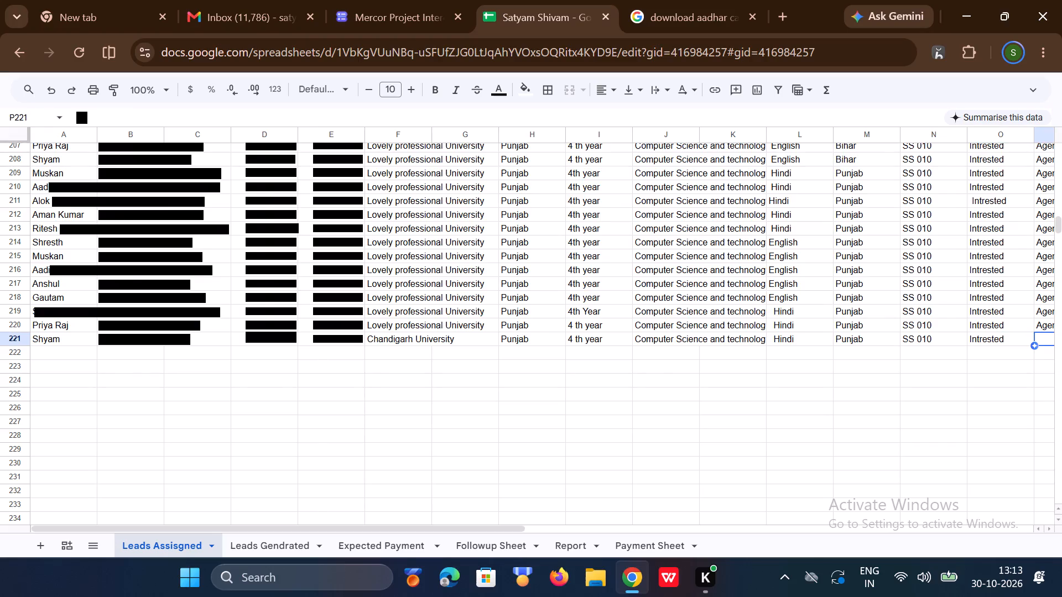
pyautogui.hotkey('shift', 'a')
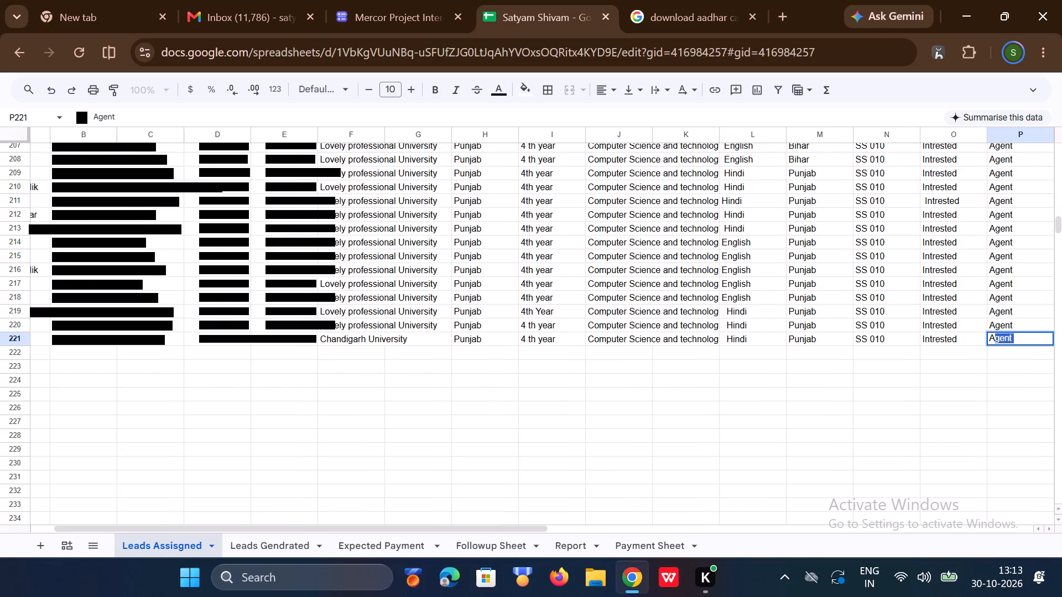
pyautogui.write('ge')
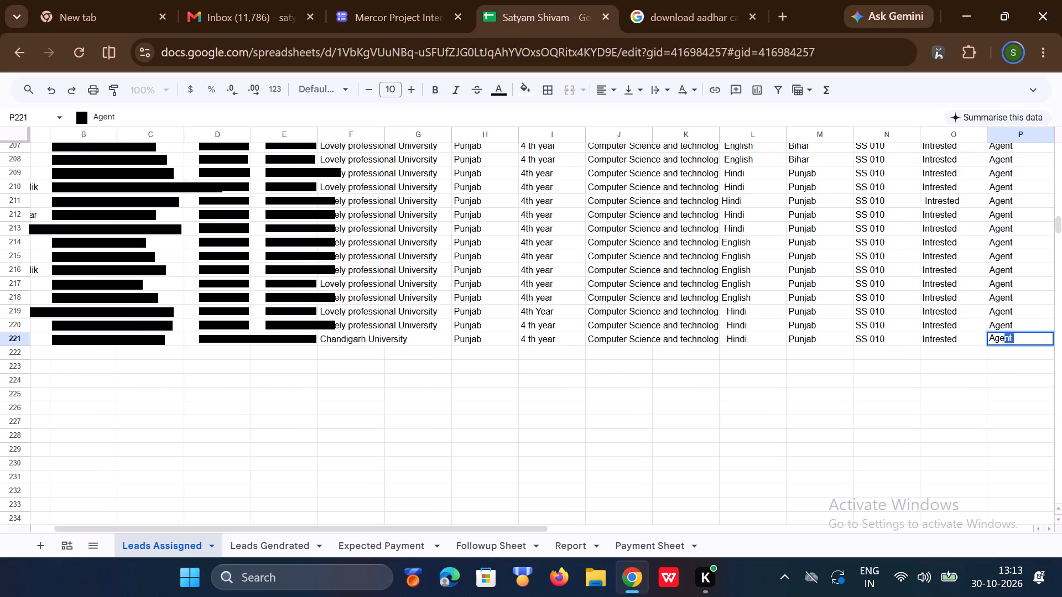
pyautogui.write('nt')
pyautogui.click(627, 375)
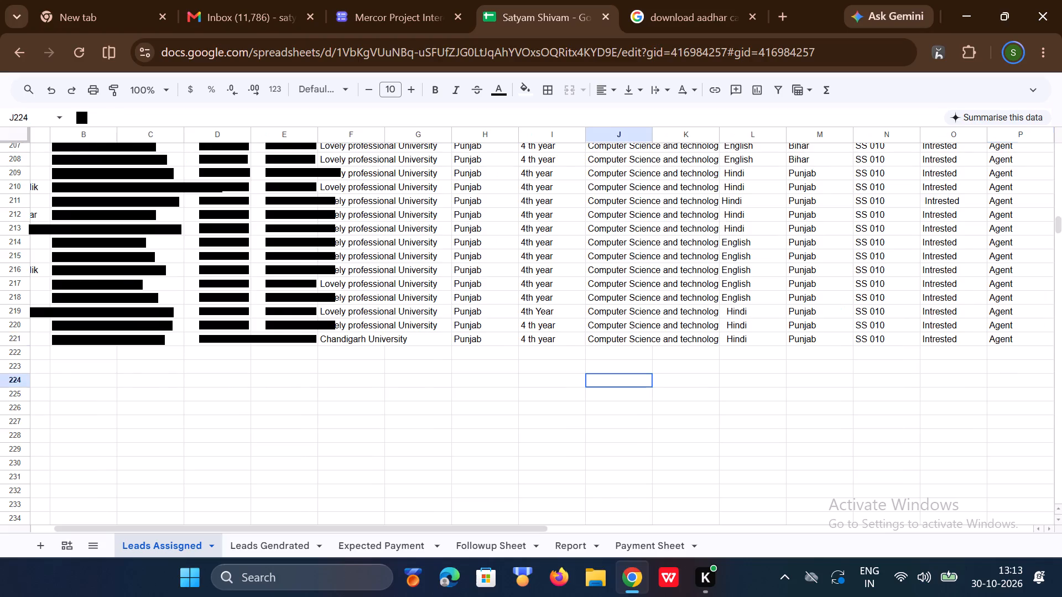
# Begin a new lead in row 222 with the name Muskan in cell A222.
pyautogui.hscroll(-1, 421, 447)
pyautogui.hscroll(10, 421, 447)
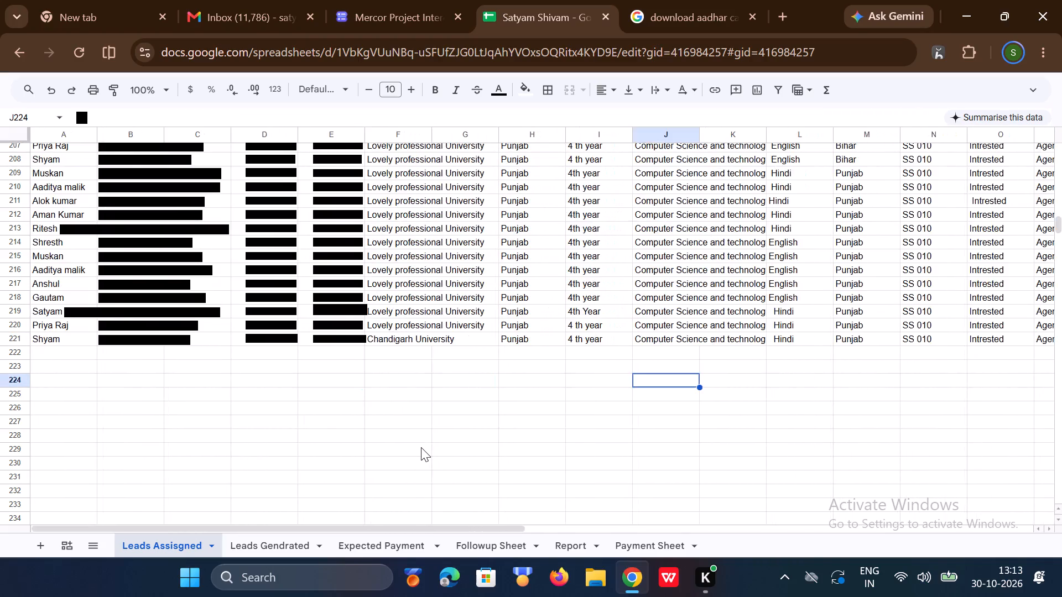
pyautogui.doubleClick(53, 355)
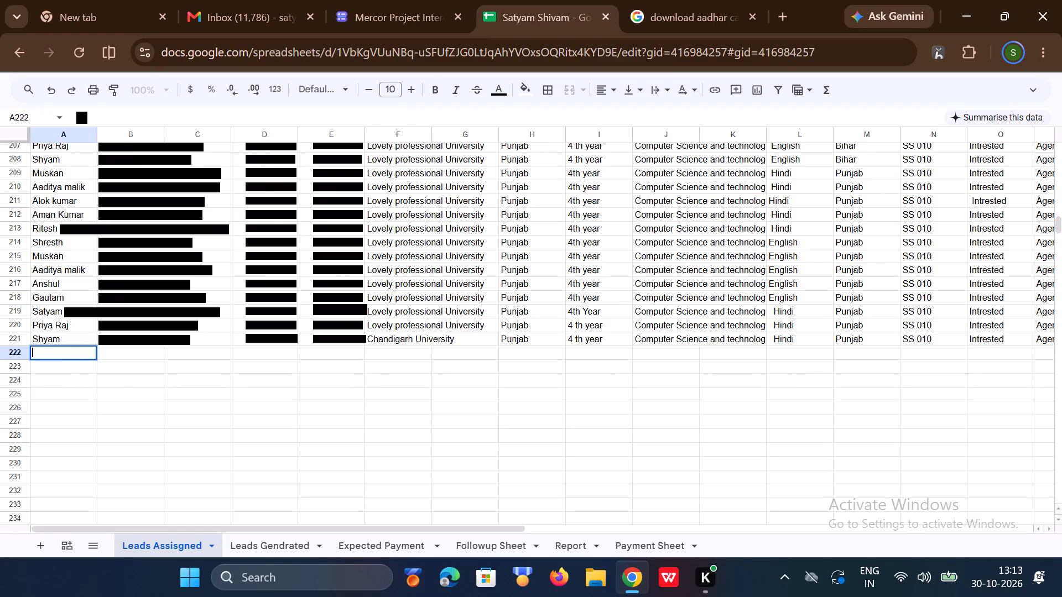
pyautogui.click(53, 355)
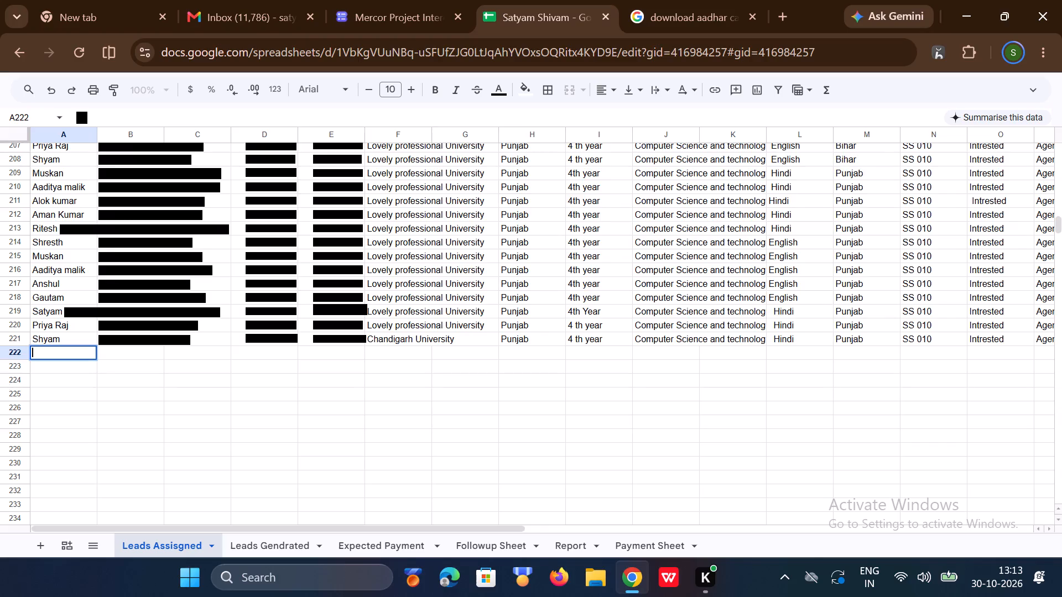
pyautogui.hotkey('shift', 'm')
pyautogui.press('u')
pyautogui.write('ska')
pyautogui.press('n')
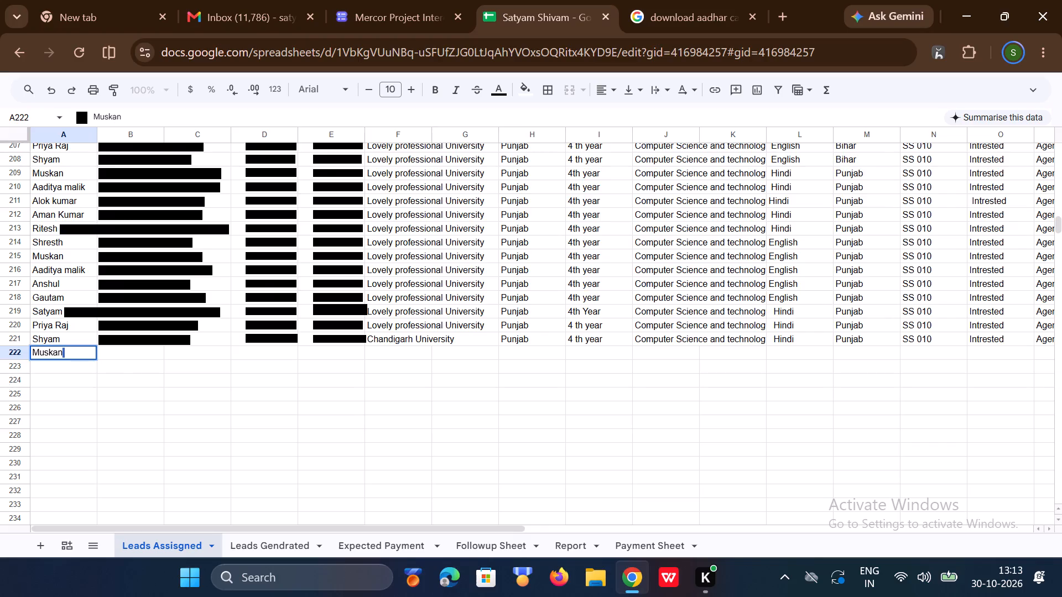
# Enter the lead's email address in cell B222 of Muskan's new row.
pyautogui.click(126, 352)
pyautogui.click(126, 352)
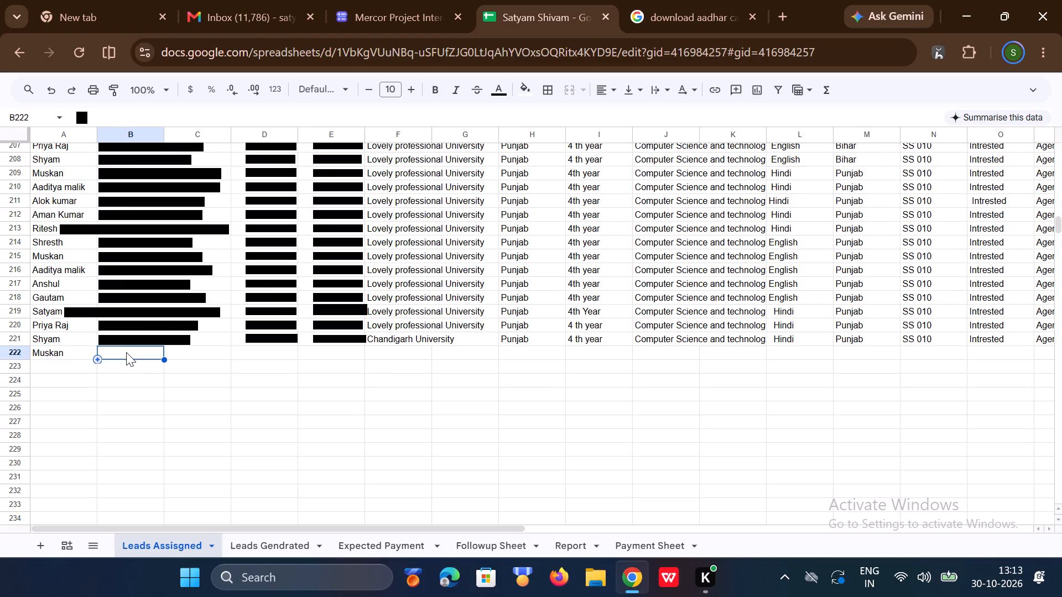
pyautogui.doubleClick(126, 352)
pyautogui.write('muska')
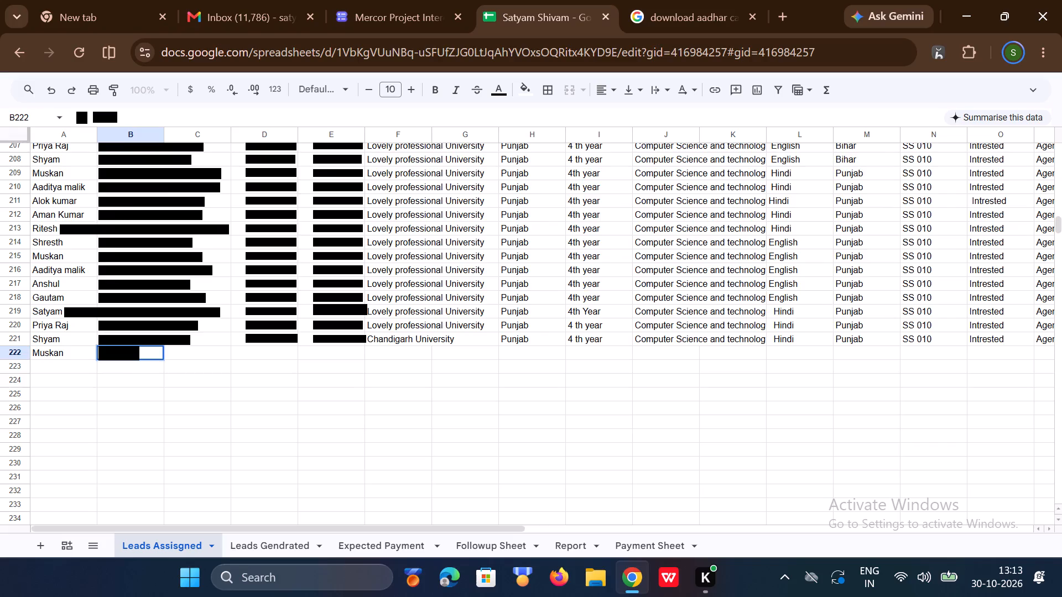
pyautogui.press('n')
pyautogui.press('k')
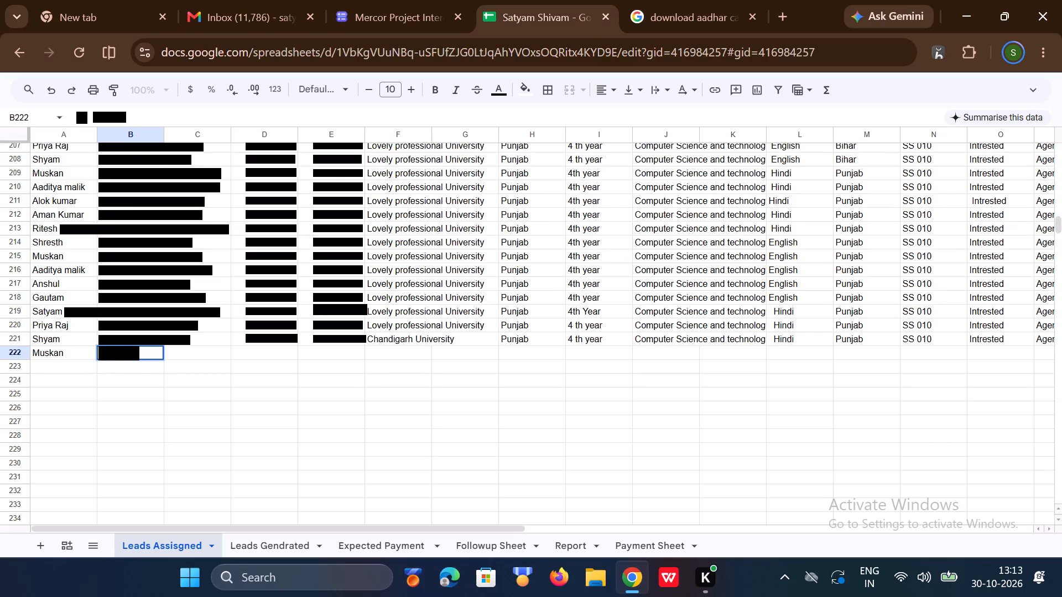
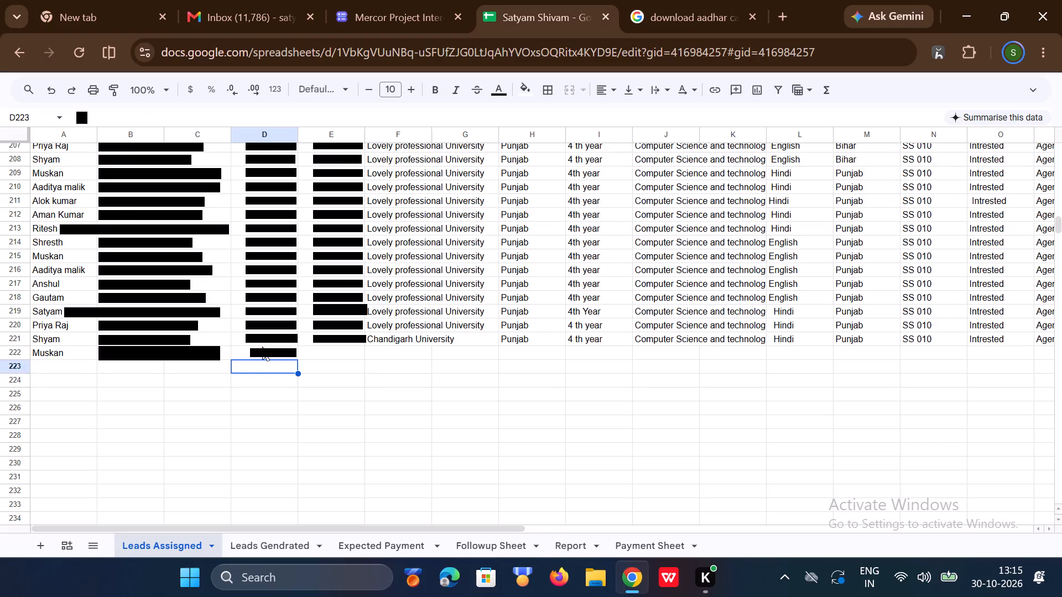
# Correct the phone number in cell D222 of Muskan's row by adding its missing final digit.
pyautogui.doubleClick(262, 347)
pyautogui.doubleClick(262, 349)
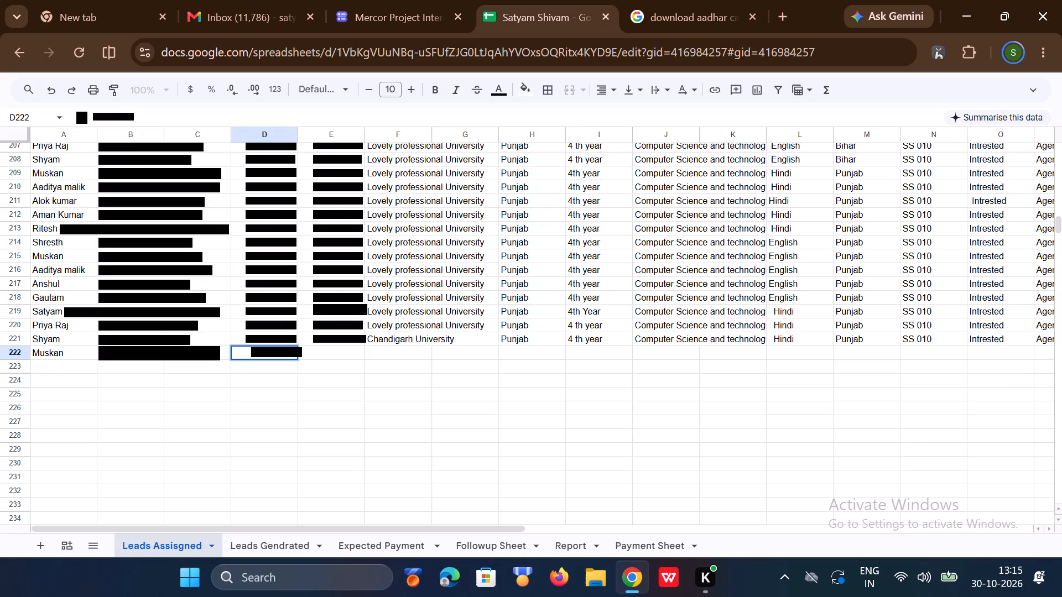
pyautogui.press('7')
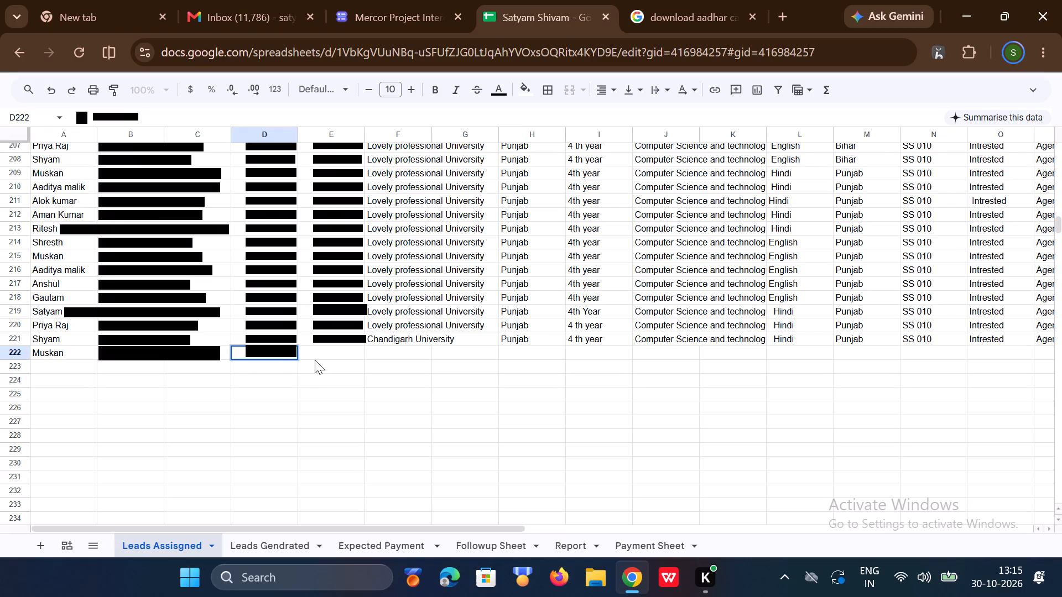
pyautogui.click(318, 358)
pyautogui.click(318, 358)
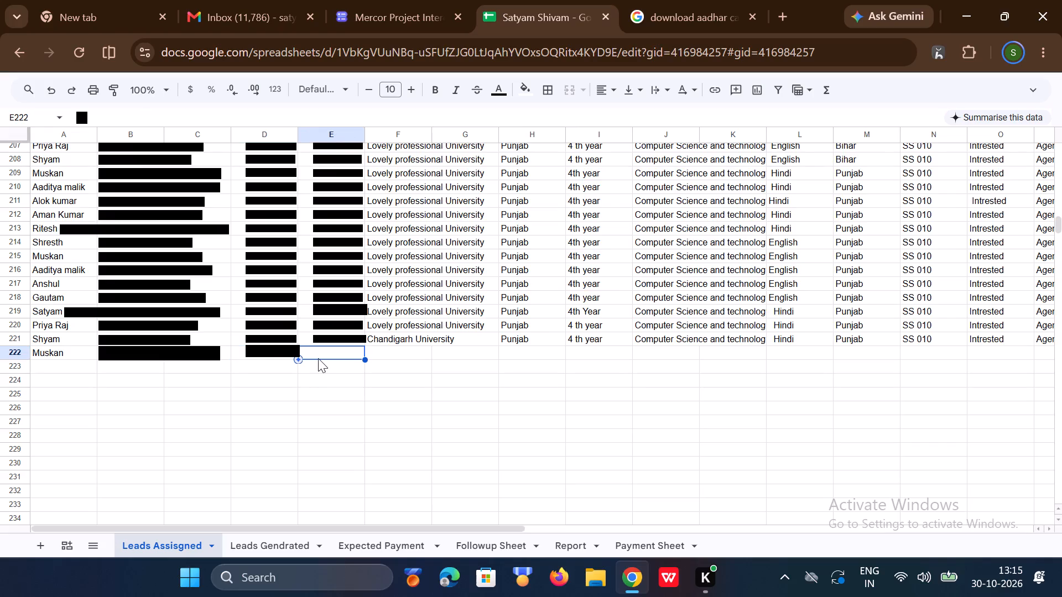
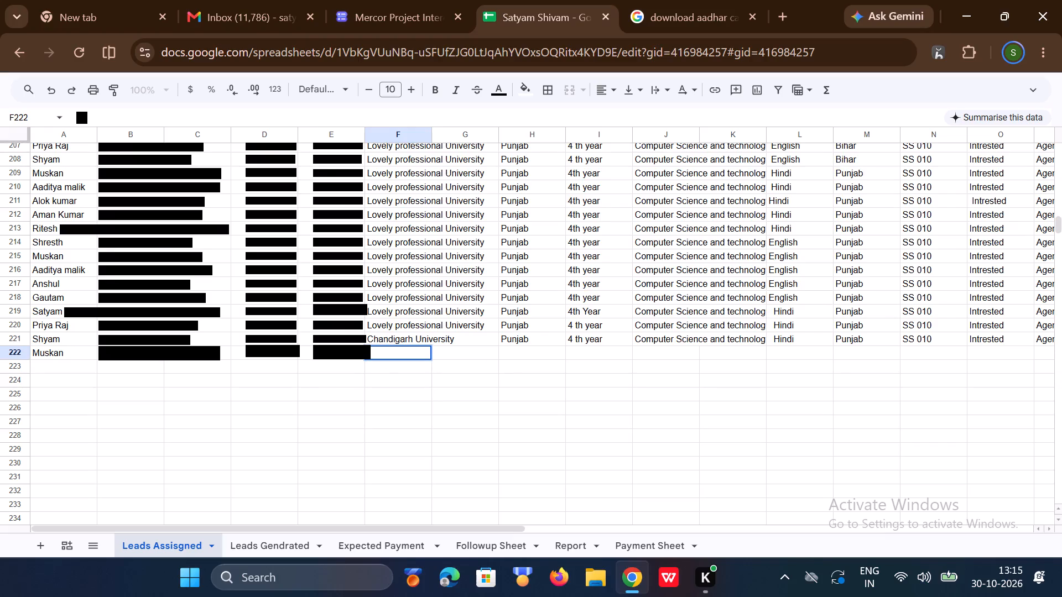
# Enter "lovely professional University" as the university in cell F222 of Muskan's row.
pyautogui.write('lo')
pyautogui.press('v')
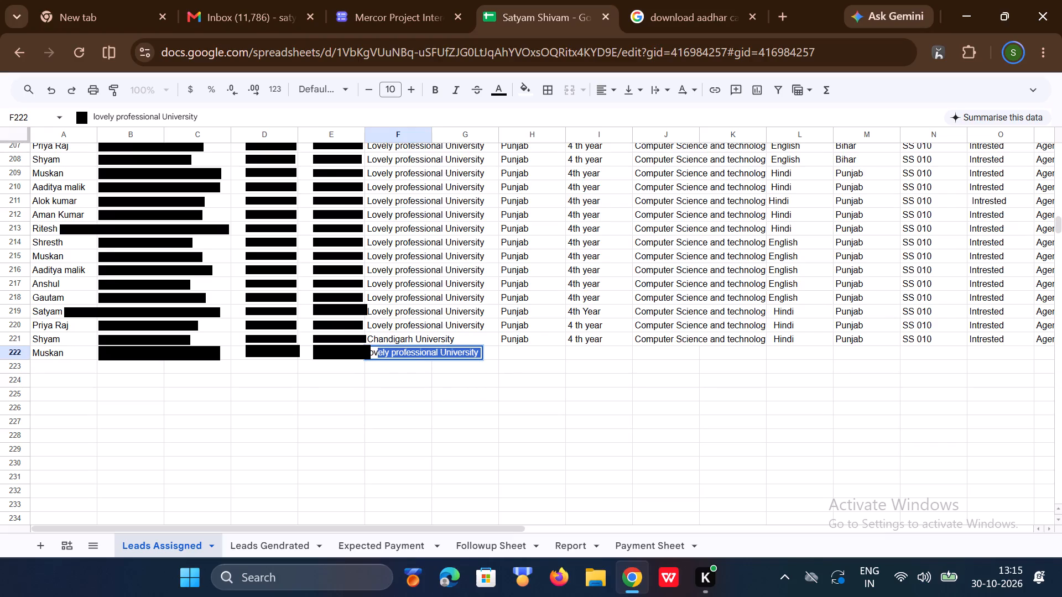
pyautogui.press('e')
pyautogui.write('ly')
pyautogui.press('space')
pyautogui.write('pr')
pyautogui.press('o')
pyautogui.press('f')
pyautogui.write('ess')
pyautogui.write('ional')
pyautogui.press('space')
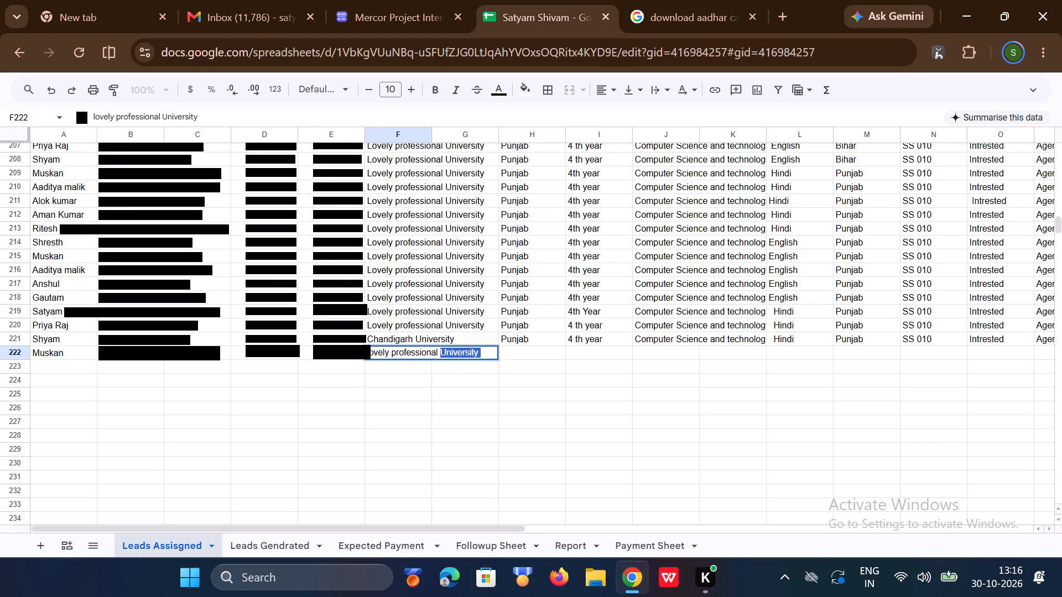
pyautogui.press('u')
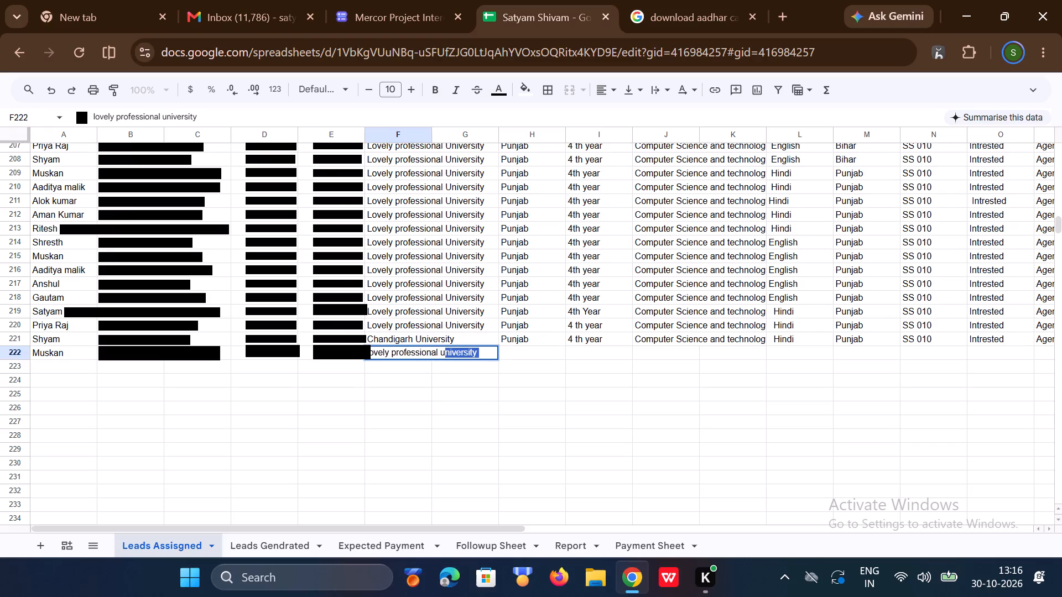
pyautogui.press('BackSpace')
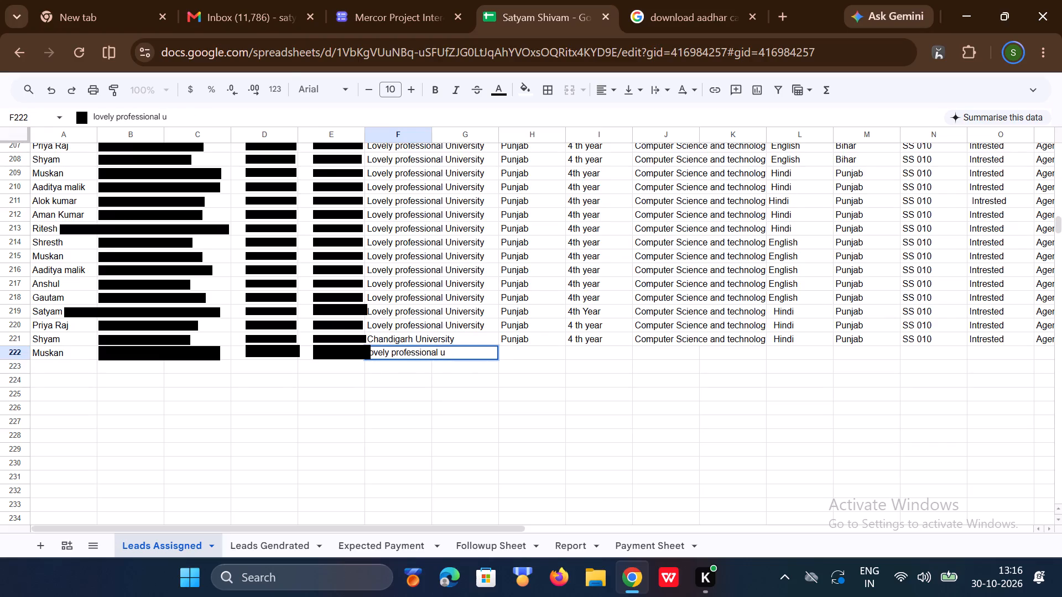
pyautogui.hotkey('shift', 'u')
pyautogui.press('BackSpace')
pyautogui.press('BackSpace')
pyautogui.hotkey('shift', 'u')
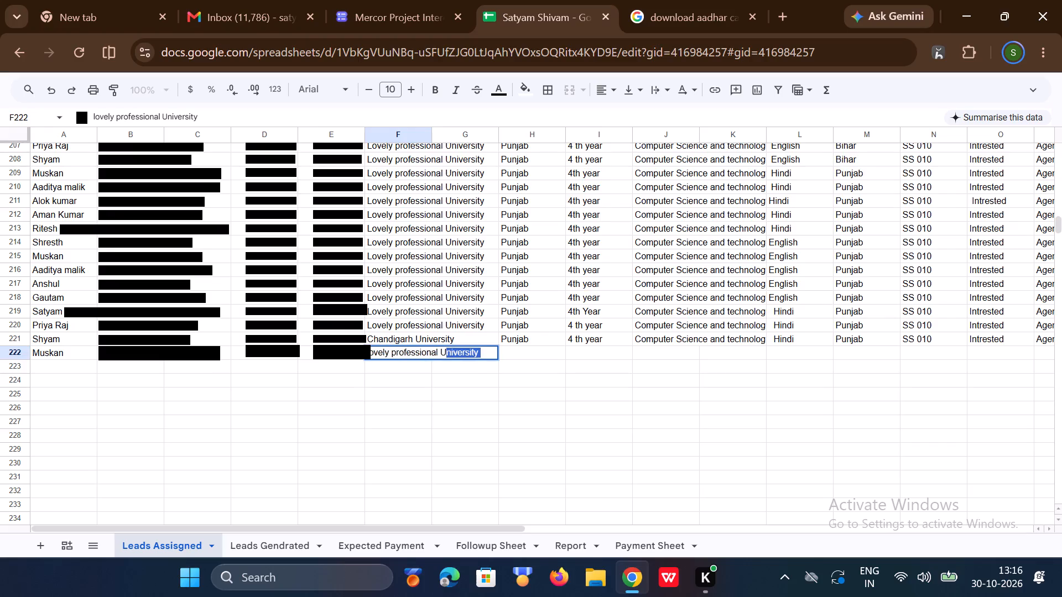
pyautogui.write('ni')
pyautogui.write('ver')
pyautogui.write('sity')
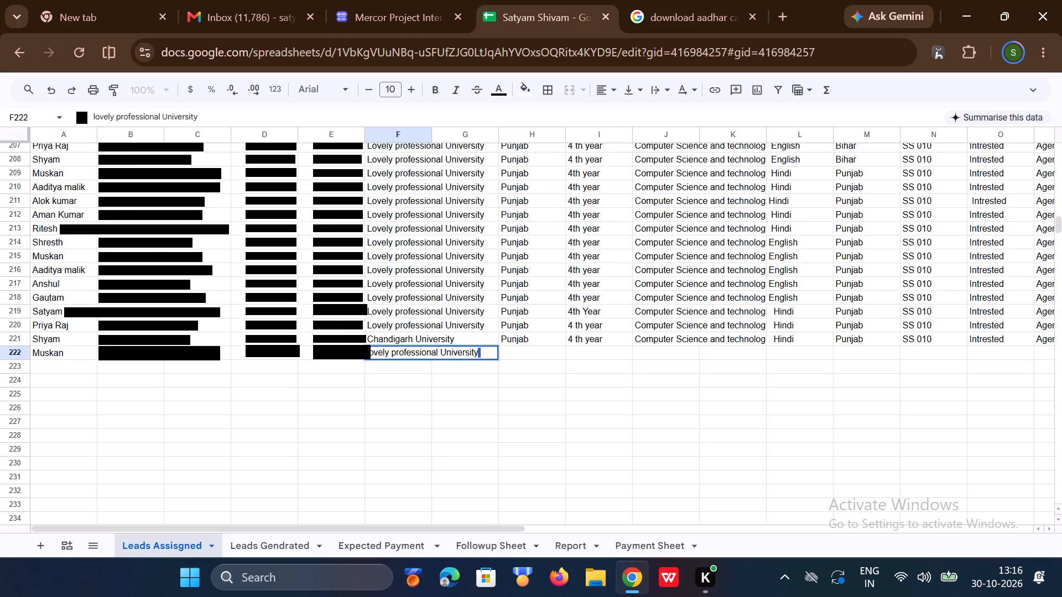
# Enter "Punjab" as the university's state in cell H222 of Muskan's row.
pyautogui.click(533, 347)
pyautogui.click(533, 347)
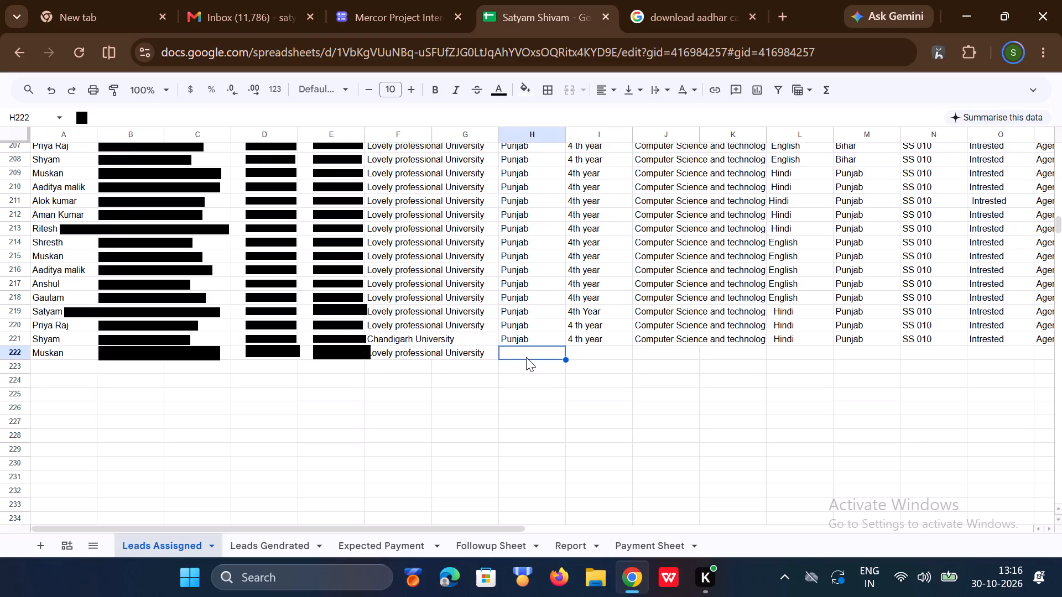
pyautogui.doubleClick(522, 352)
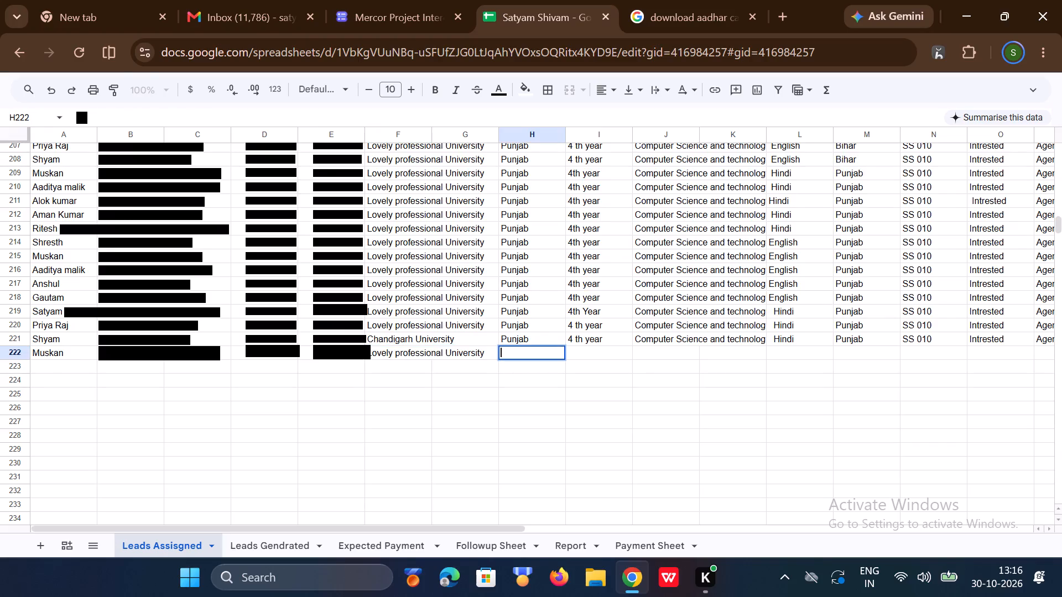
pyautogui.hotkey('shift', 'p')
pyautogui.write('unj')
pyautogui.press('a')
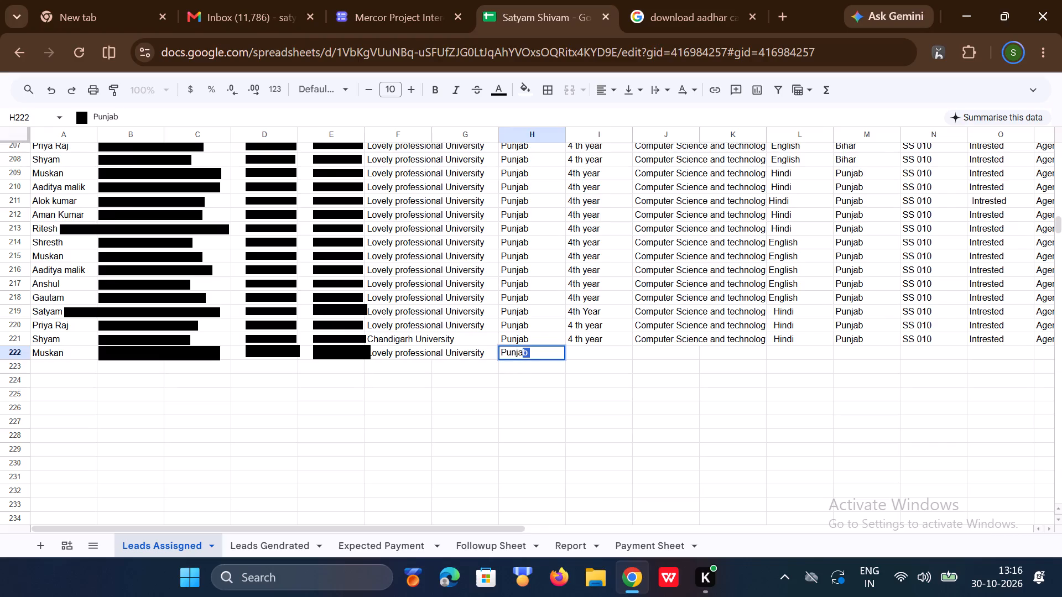
pyautogui.write('b')
pyautogui.press('space')
# Enter "4th year" as the year of study in cell I222 of Muskan's row.
pyautogui.doubleClick(595, 357)
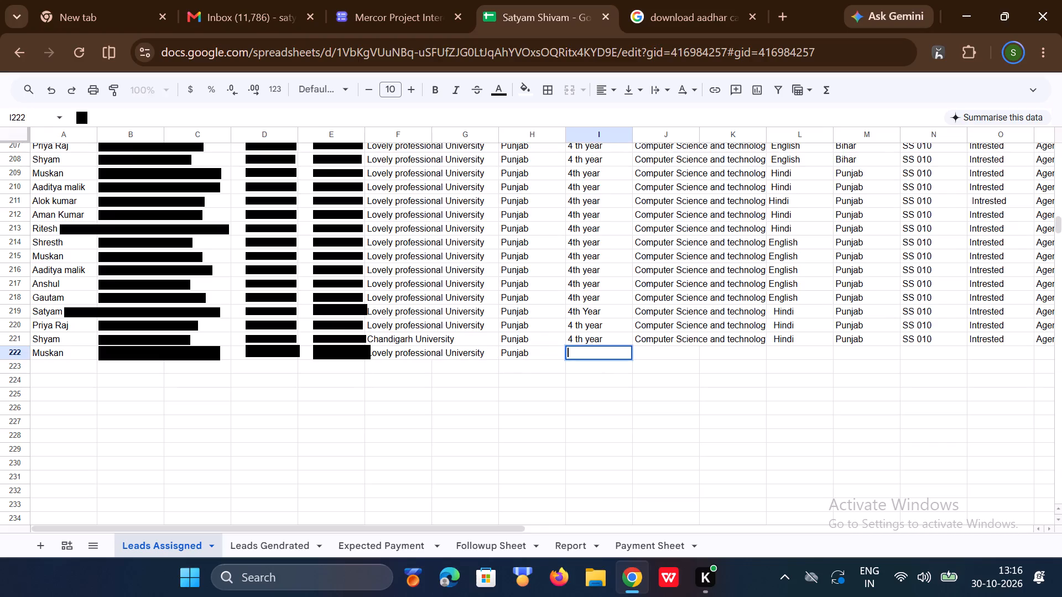
pyautogui.write('78')
pyautogui.press('BackSpace')
pyautogui.press('BackSpace')
pyautogui.press('4')
pyautogui.write('th')
pyautogui.press('space')
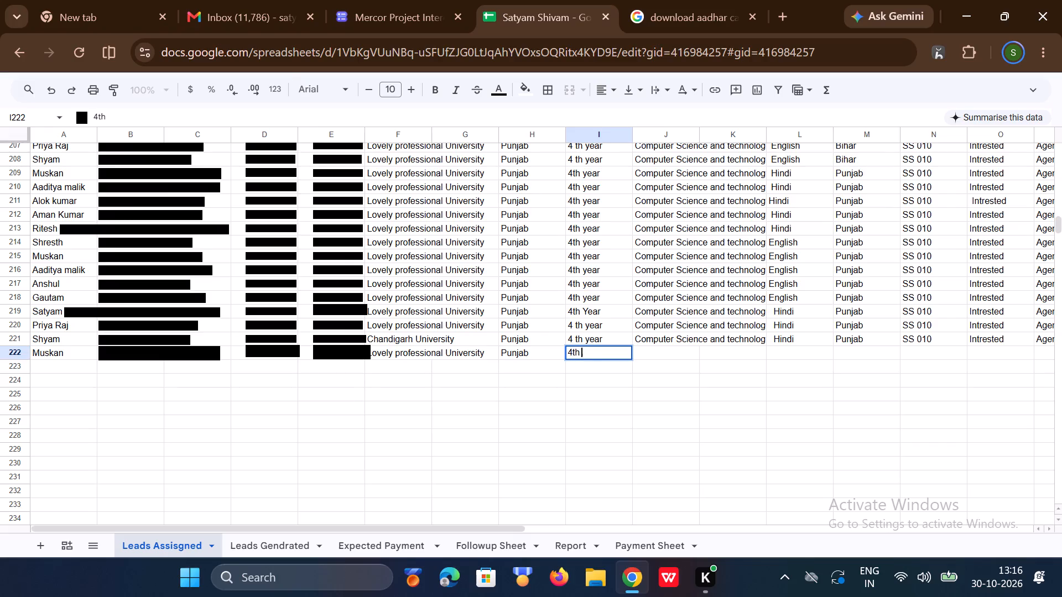
pyautogui.press('y')
pyautogui.write('ear')
# Enter "Computer Science and technology" as the course in cell J222 of Muskan's row.
pyautogui.doubleClick(653, 356)
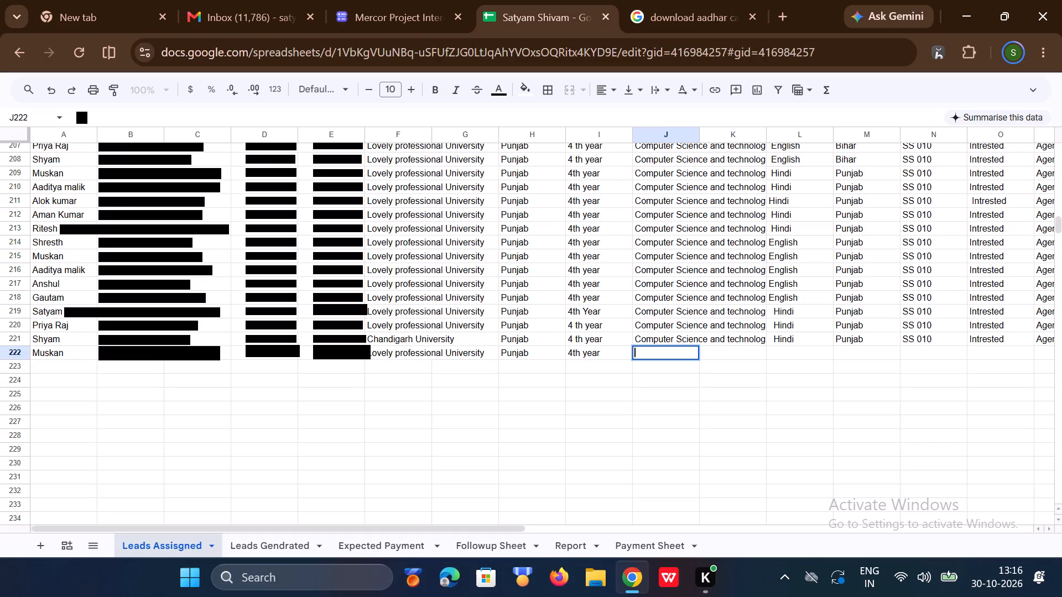
pyautogui.hotkey('shift', 'c')
pyautogui.press('o')
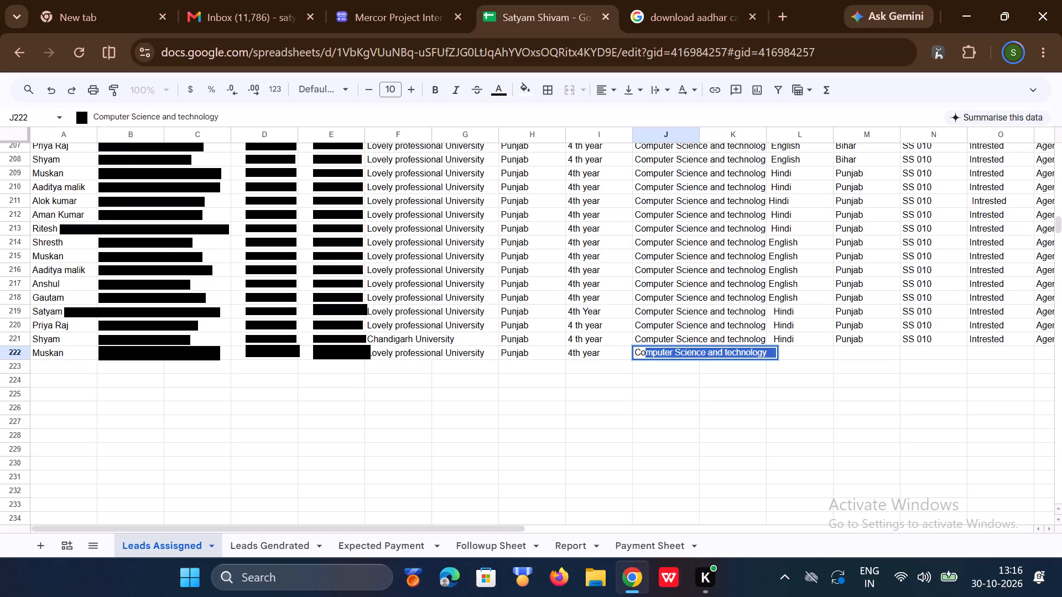
pyautogui.press('m')
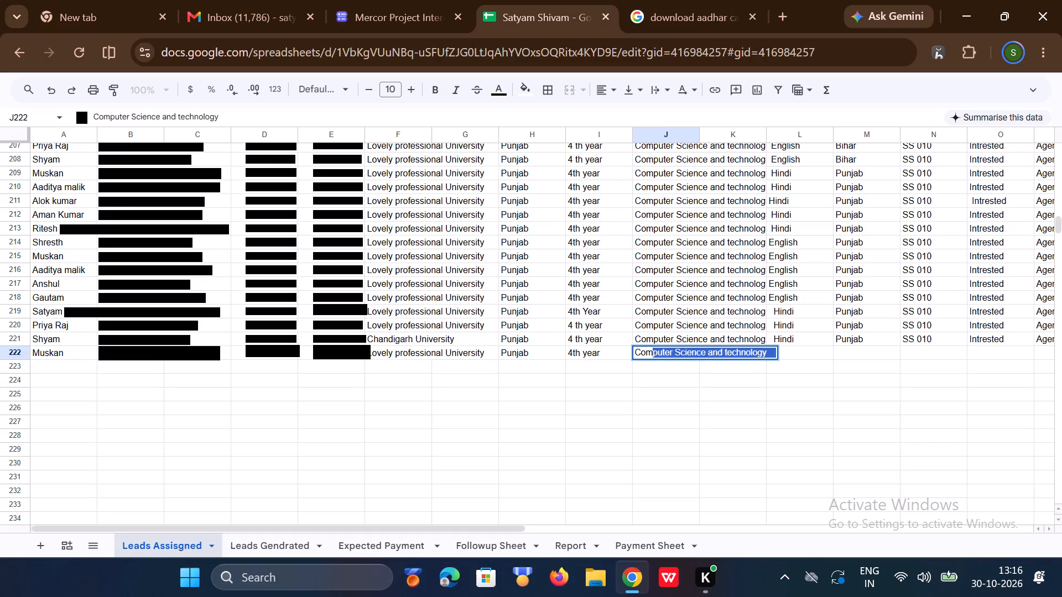
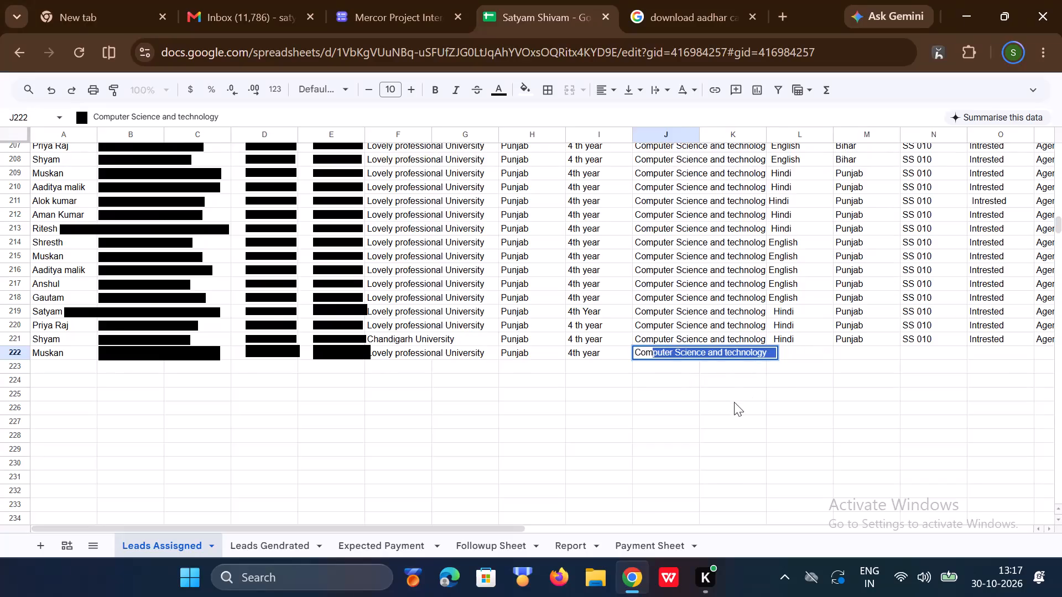
# Commit the course entry in Muskan's row and select the empty language cell L222.
pyautogui.click(734, 402)
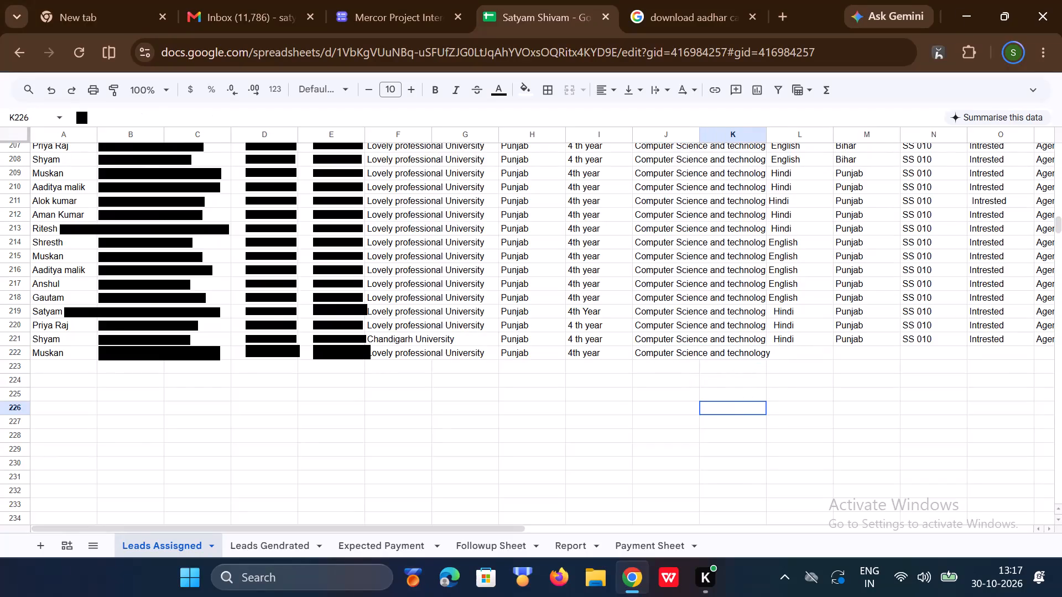
pyautogui.click(775, 358)
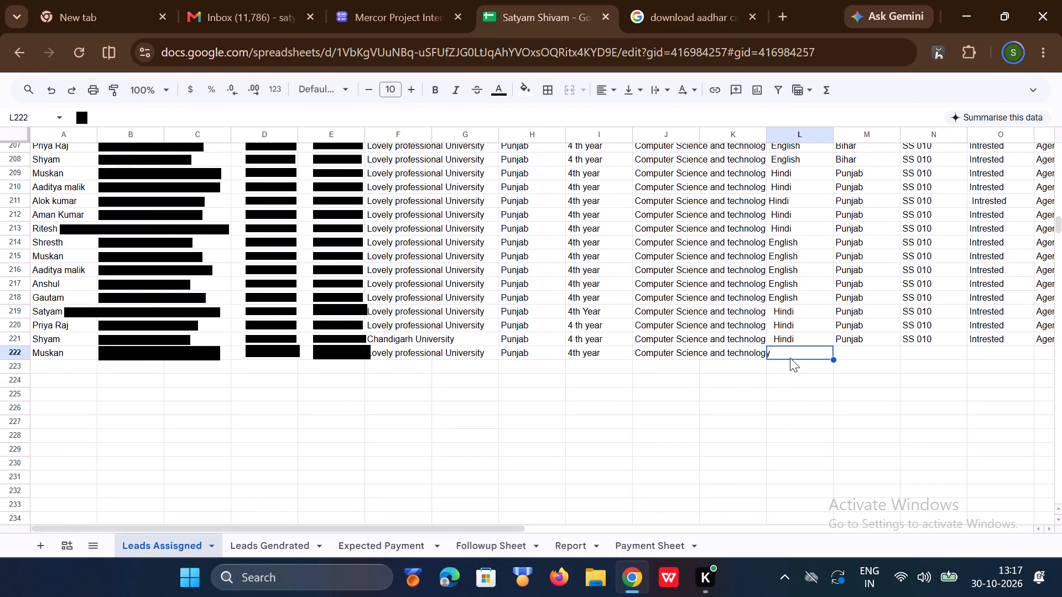